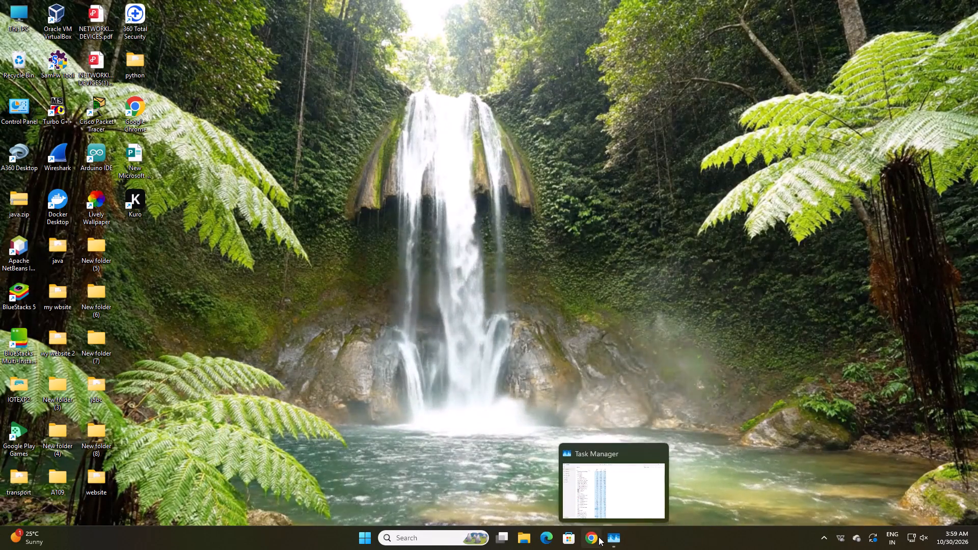
Open Google Chrome and begin a web search for WhatsApp Web by entering "what".
click(589, 540)
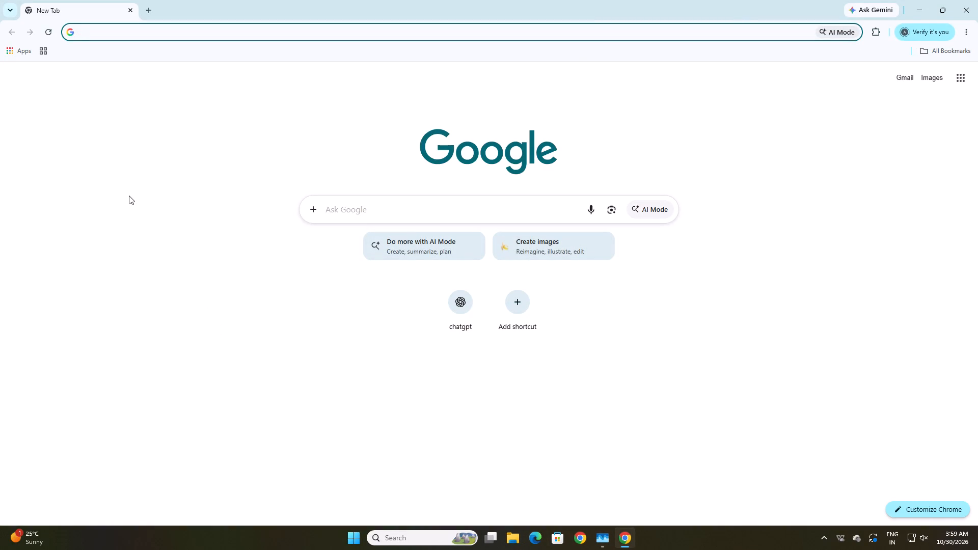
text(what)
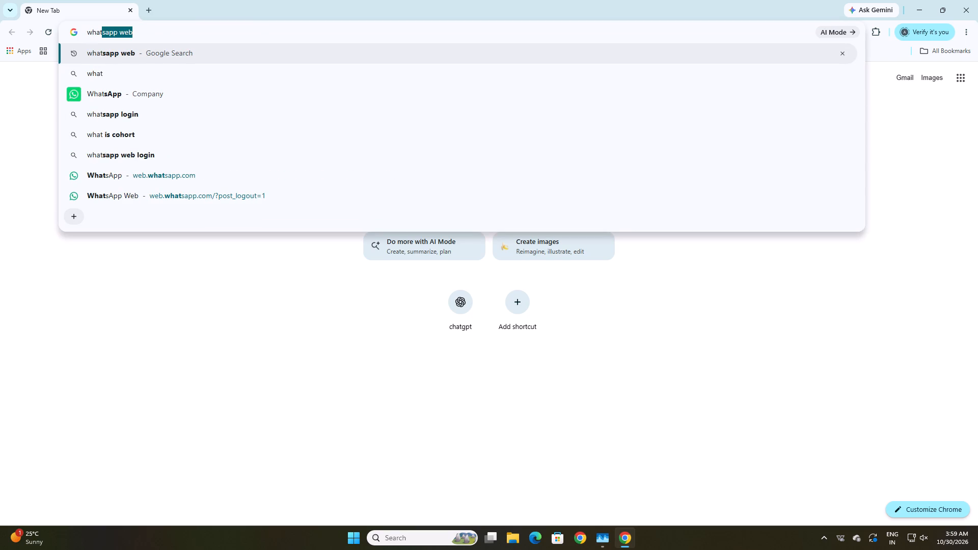
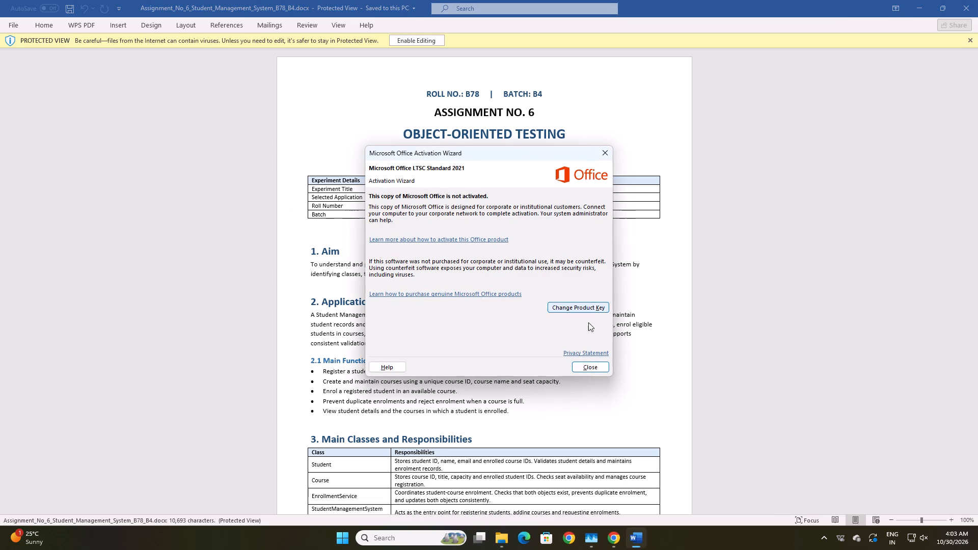
Dismiss the Office activation wizard and enable editing for the protected Assignment No. 6 document.
click(593, 371)
click(420, 41)
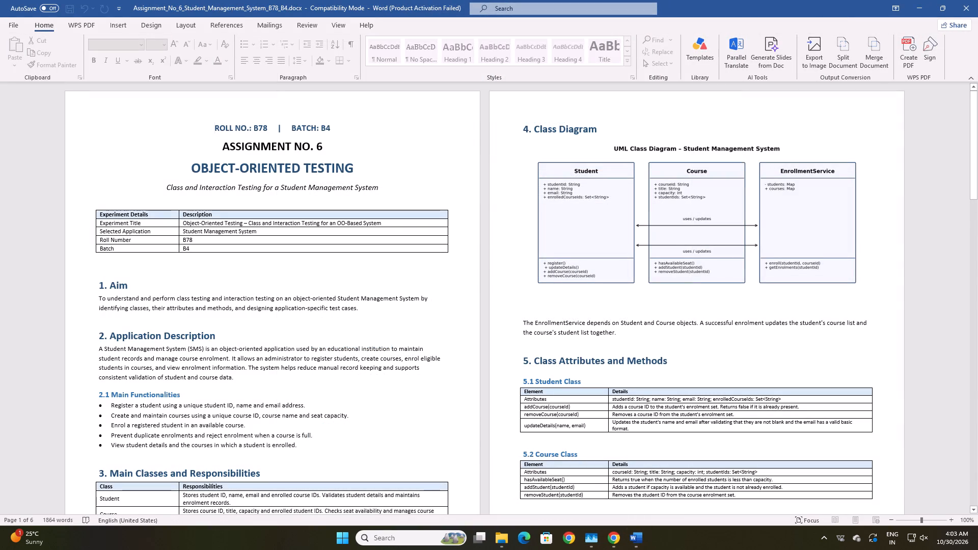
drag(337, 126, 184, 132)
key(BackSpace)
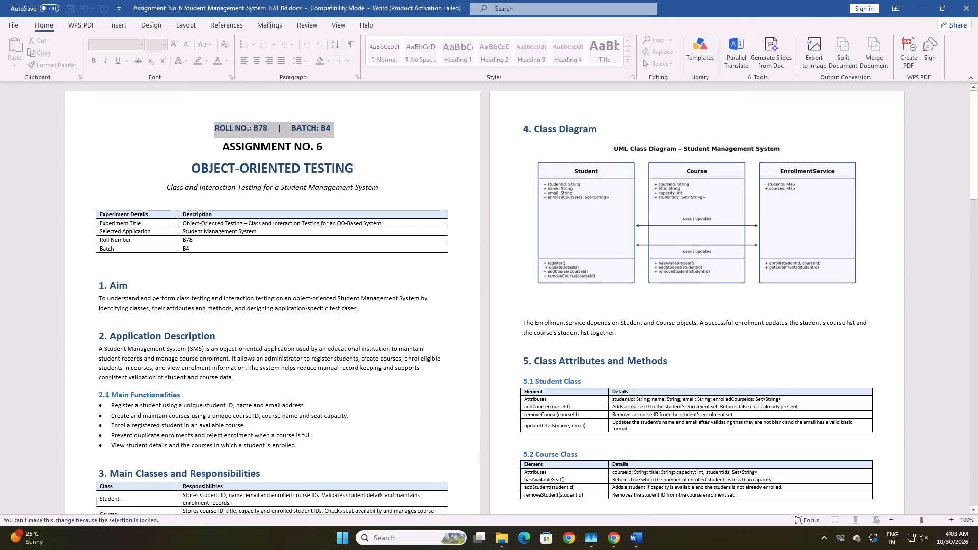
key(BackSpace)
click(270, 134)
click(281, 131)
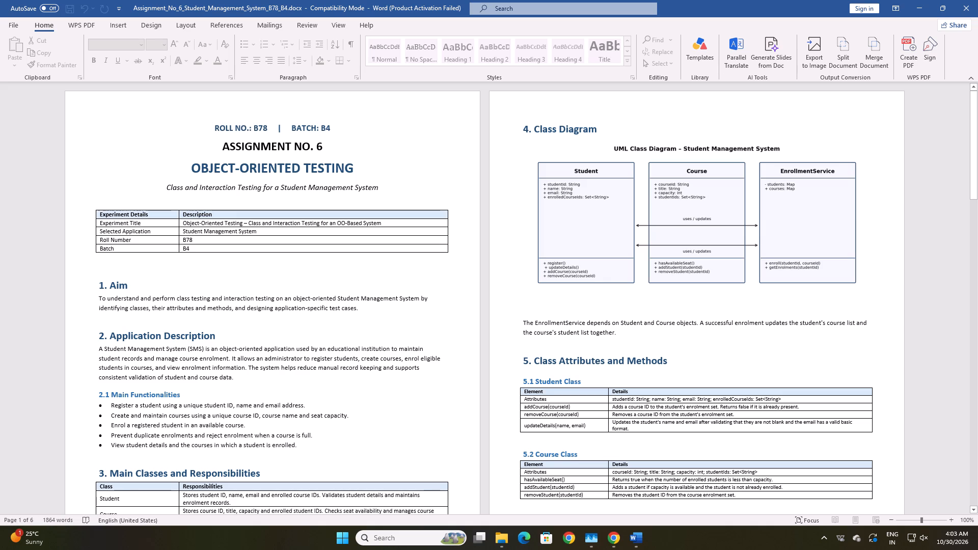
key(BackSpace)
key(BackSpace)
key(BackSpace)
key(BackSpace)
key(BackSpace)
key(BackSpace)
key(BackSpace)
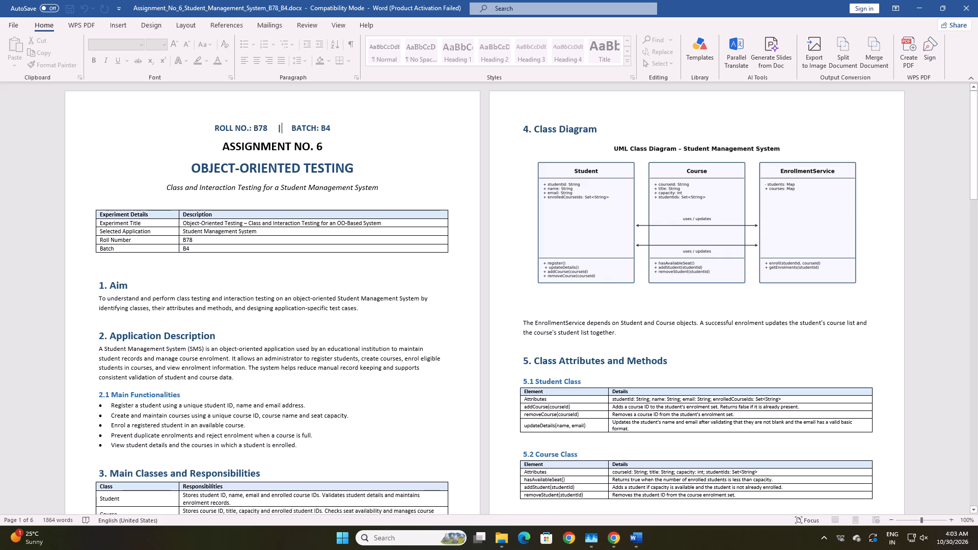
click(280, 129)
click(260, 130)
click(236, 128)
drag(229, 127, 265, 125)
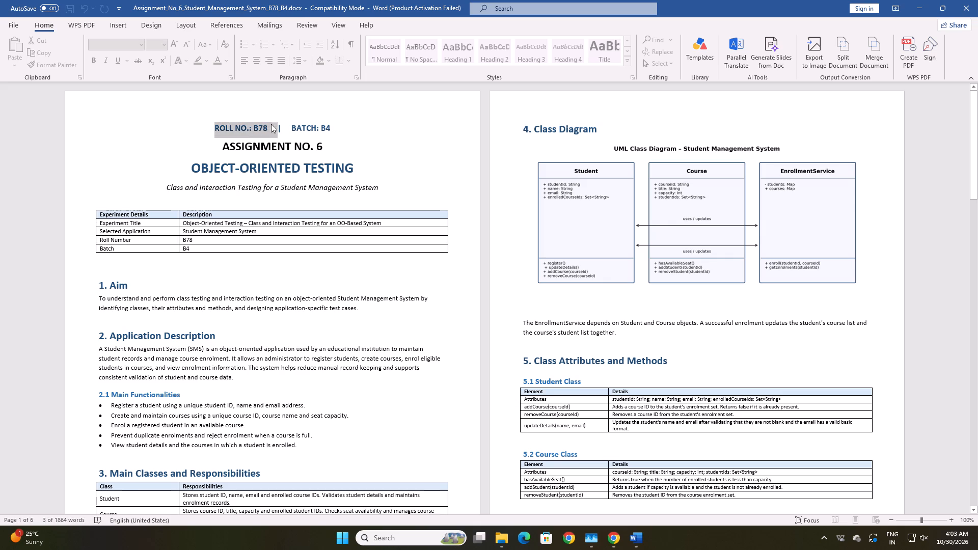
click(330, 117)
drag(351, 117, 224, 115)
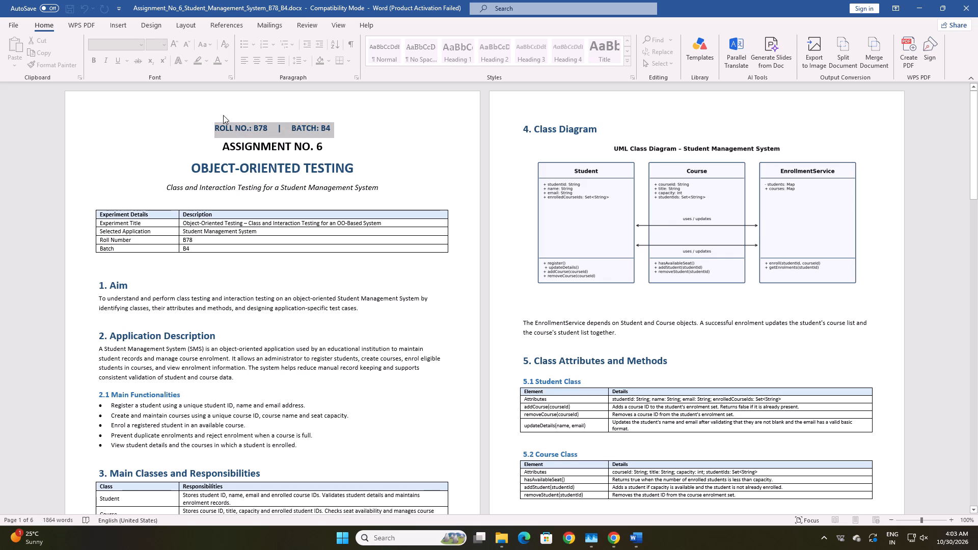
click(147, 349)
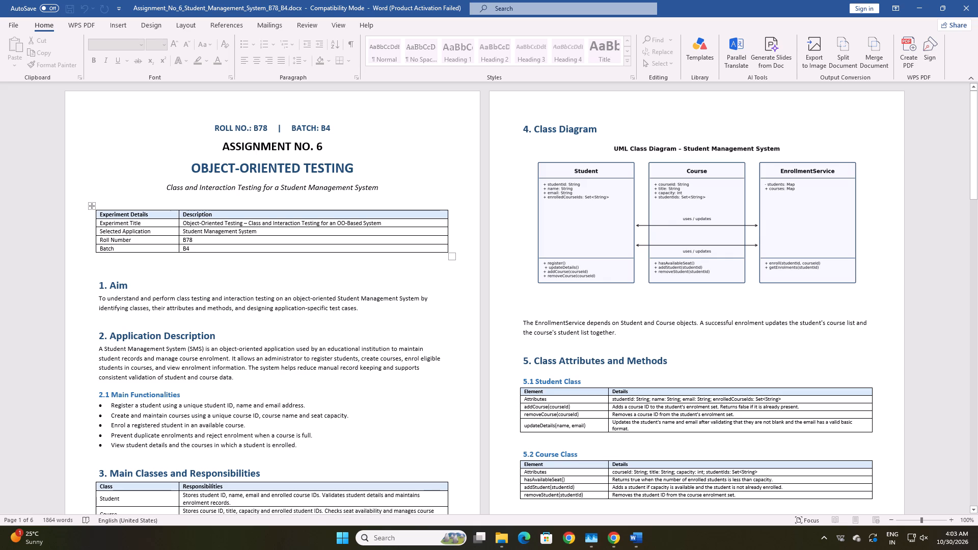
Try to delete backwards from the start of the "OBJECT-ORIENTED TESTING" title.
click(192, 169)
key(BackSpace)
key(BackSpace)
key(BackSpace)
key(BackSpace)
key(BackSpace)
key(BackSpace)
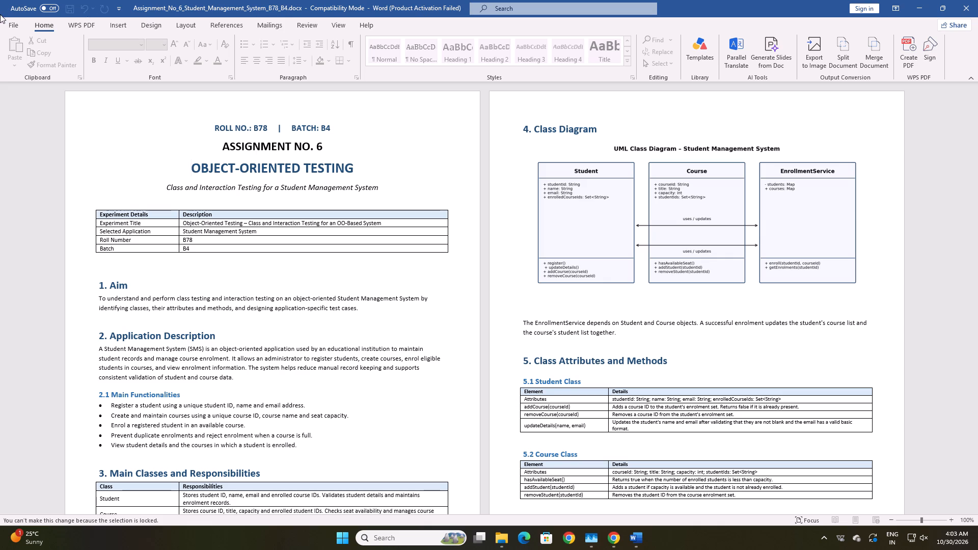
Close the assignment document, reopen it from the Downloads folder with Word and dismiss the activation wizard.
click(11, 25)
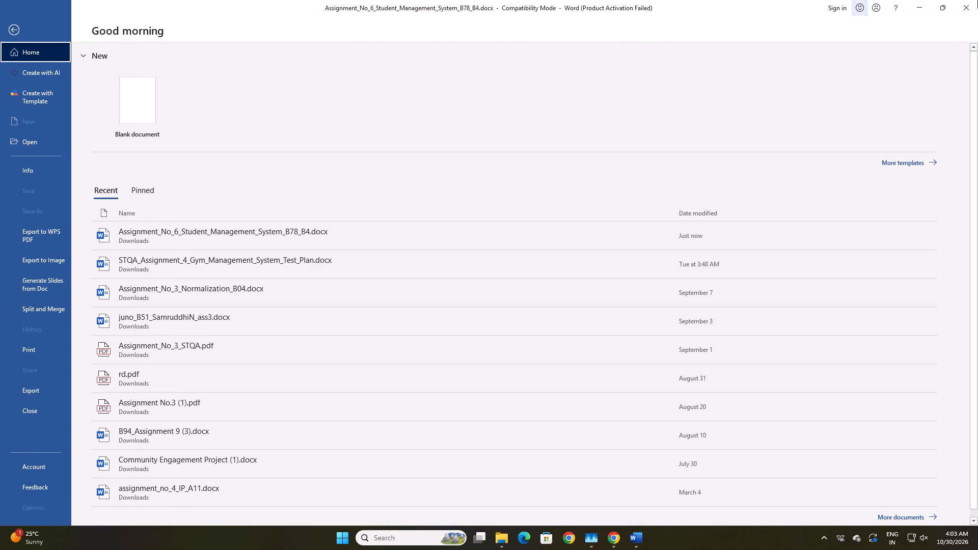
click(977, 0)
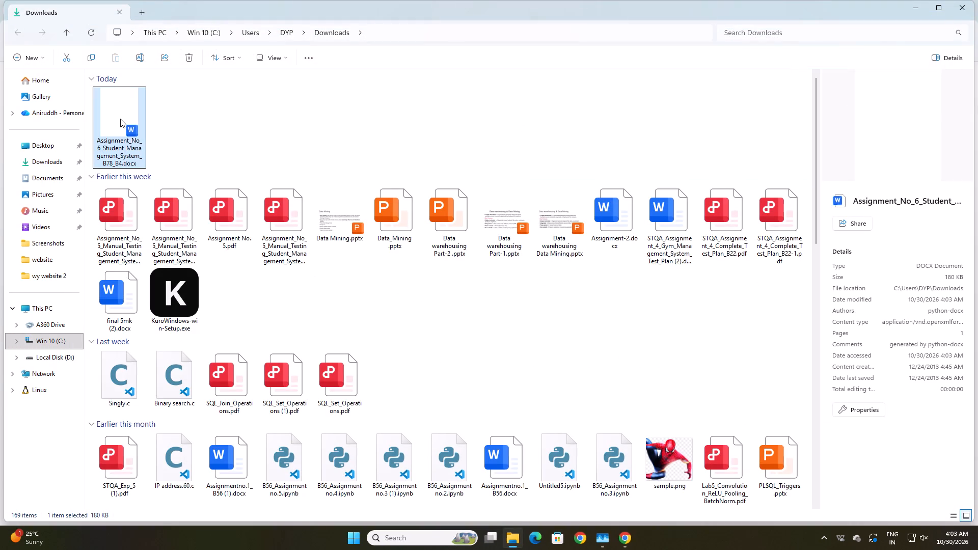
right_click(119, 118)
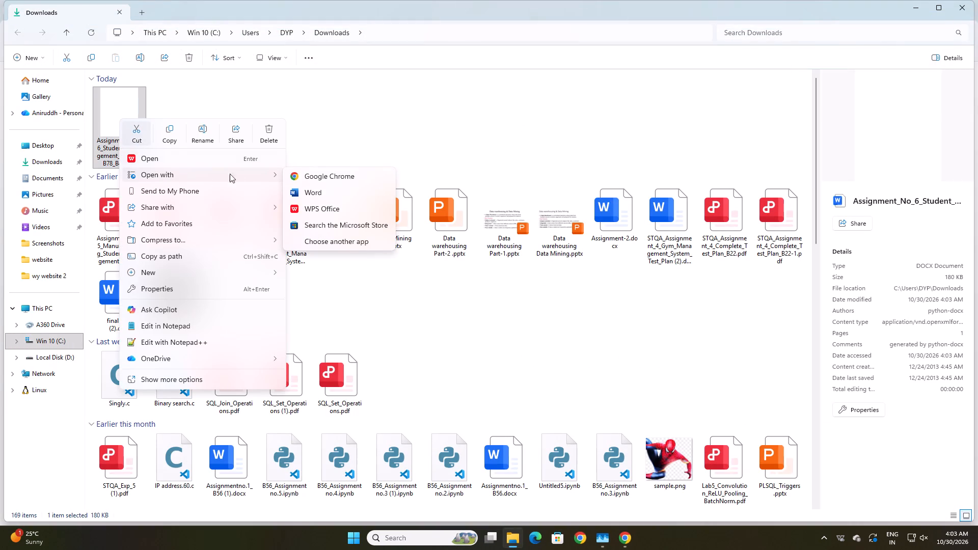
click(304, 186)
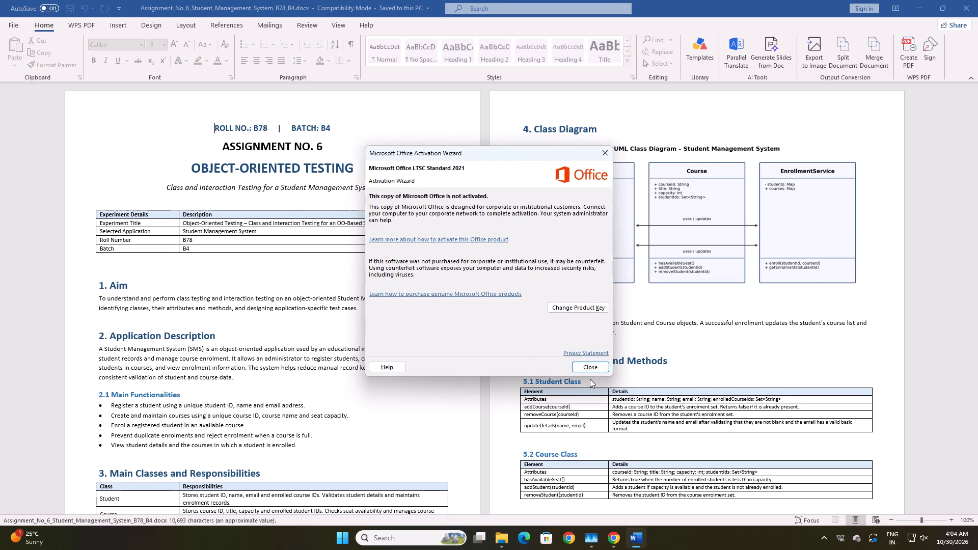
click(588, 366)
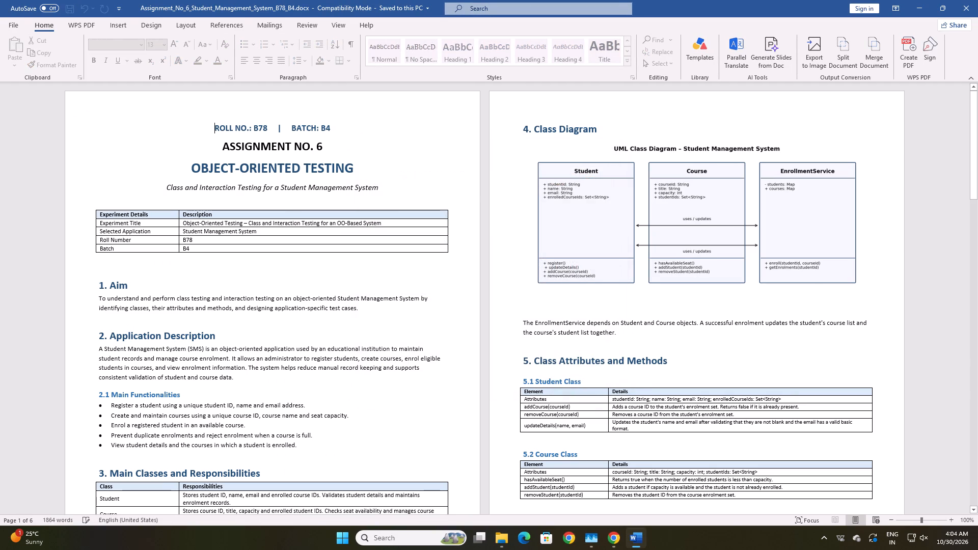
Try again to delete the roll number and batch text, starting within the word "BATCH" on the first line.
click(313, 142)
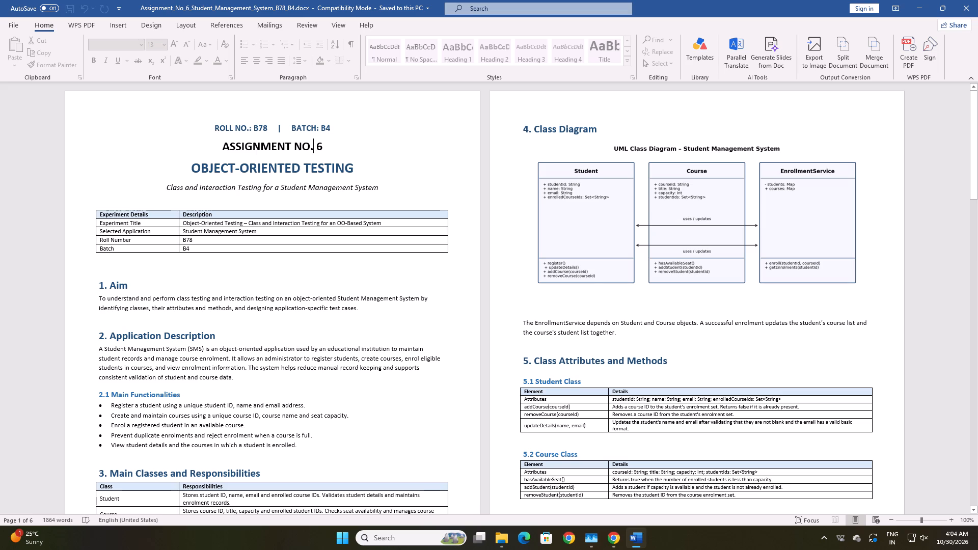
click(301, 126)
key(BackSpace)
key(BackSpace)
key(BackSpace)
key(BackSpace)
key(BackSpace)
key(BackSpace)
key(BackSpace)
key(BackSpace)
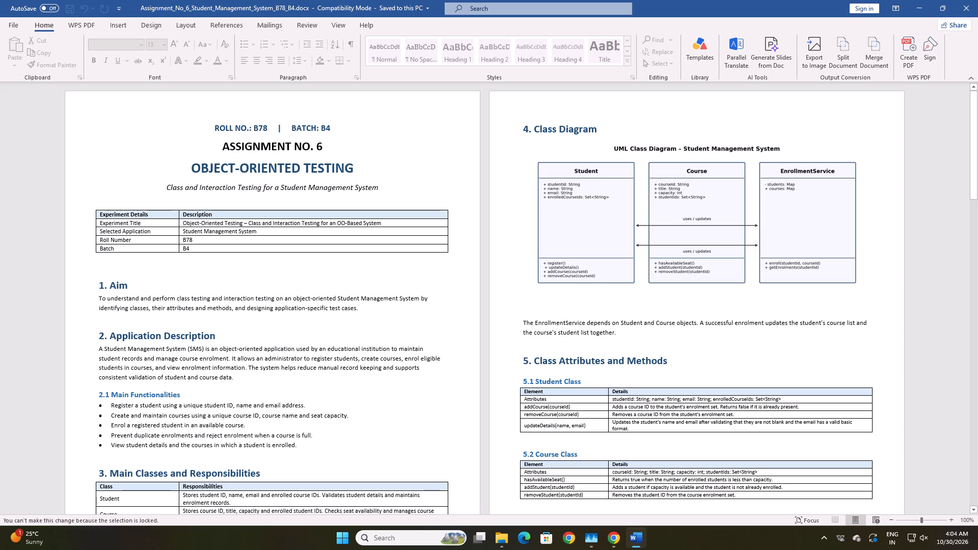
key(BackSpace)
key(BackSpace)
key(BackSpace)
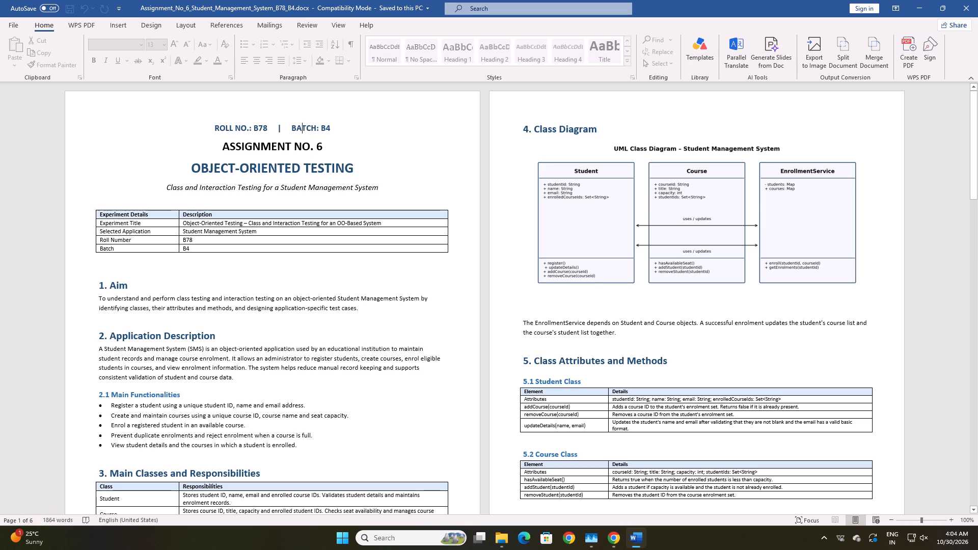
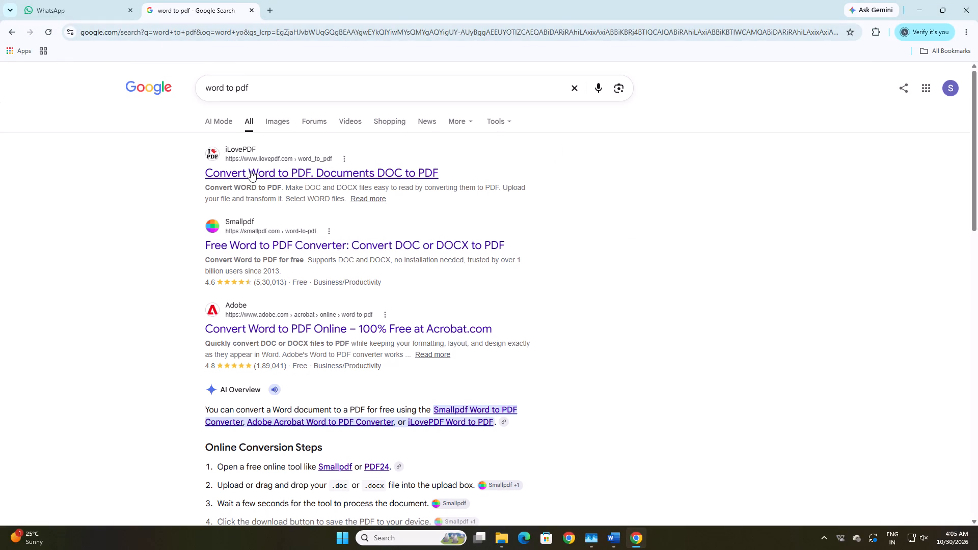
Load the Assignment No. 6 Student Management System DOCX from Downloads into iLovePDF's Word to PDF converter.
click(251, 171)
click(499, 192)
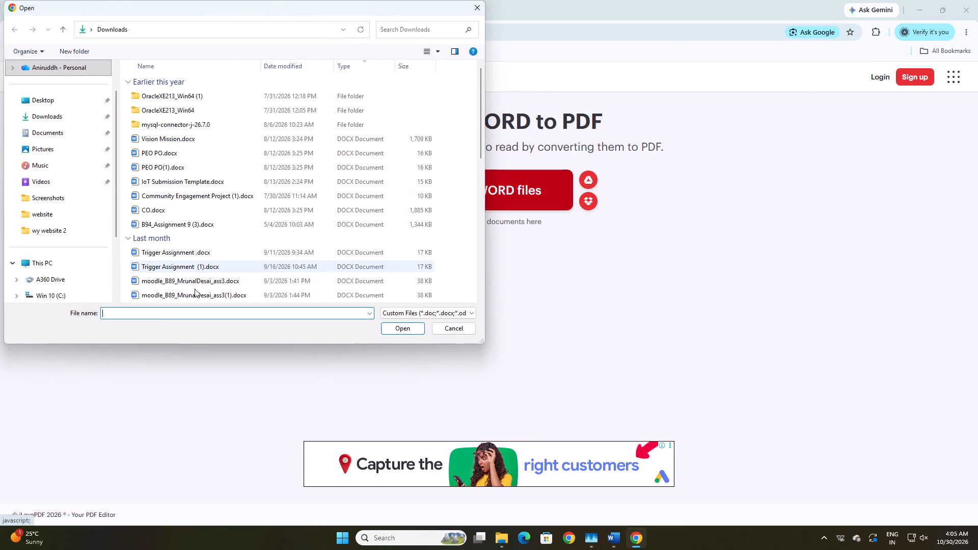
click(69, 107)
click(72, 125)
click(71, 116)
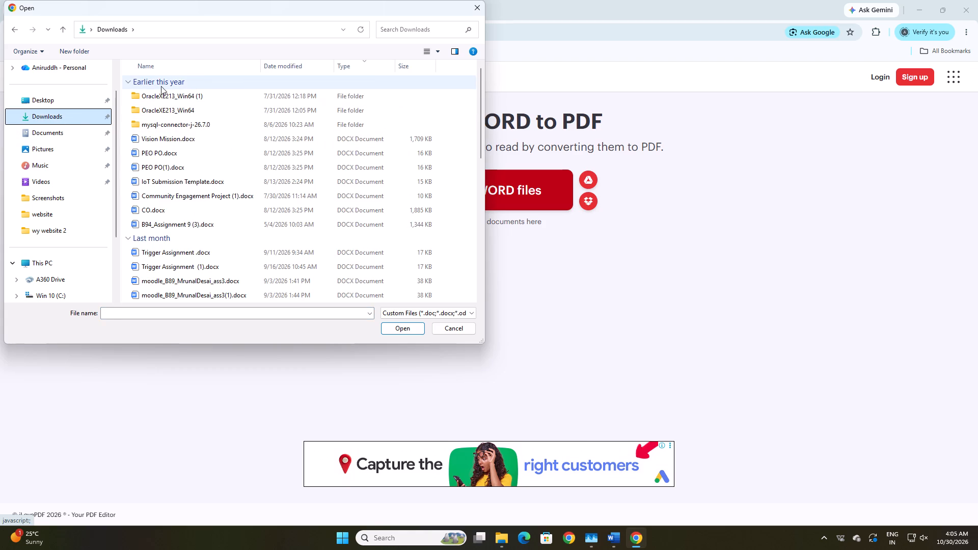
click(436, 48)
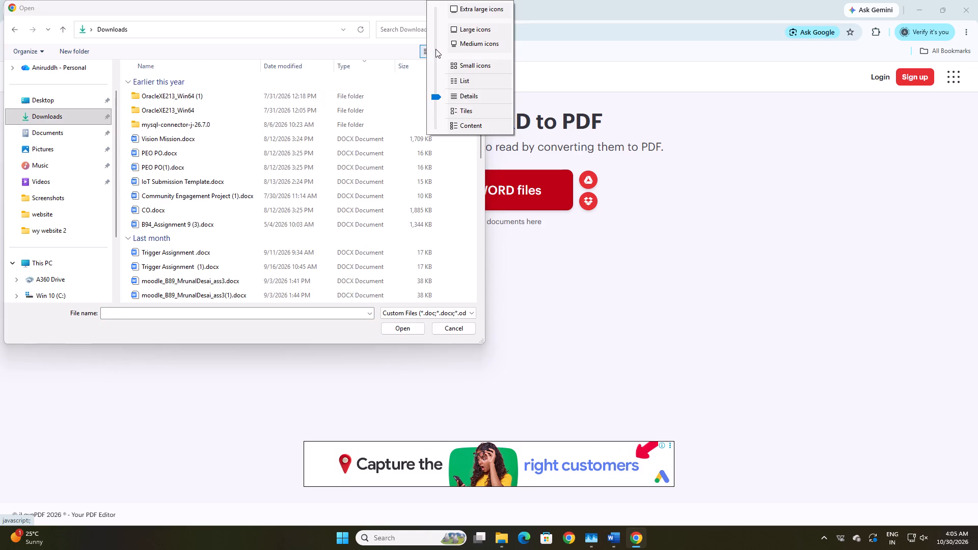
click(404, 54)
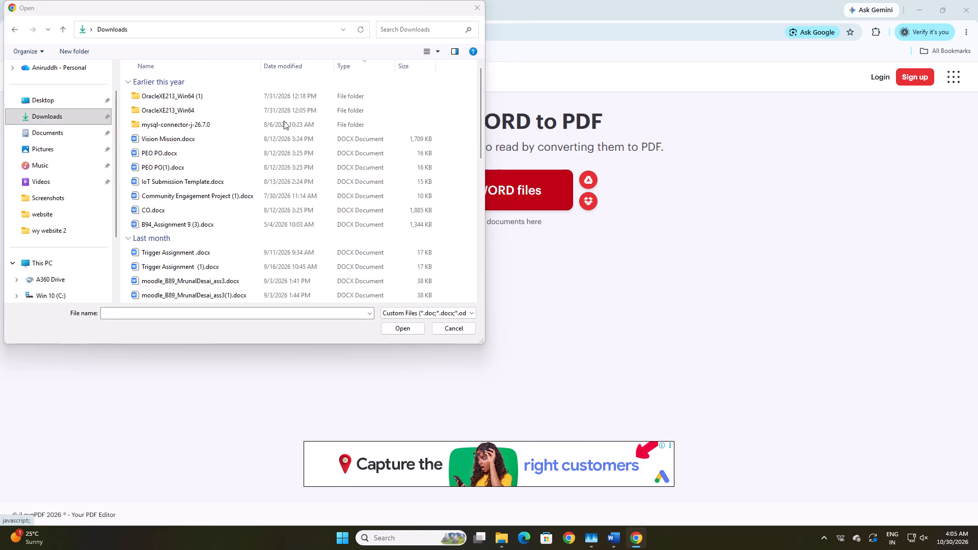
click(127, 82)
click(129, 95)
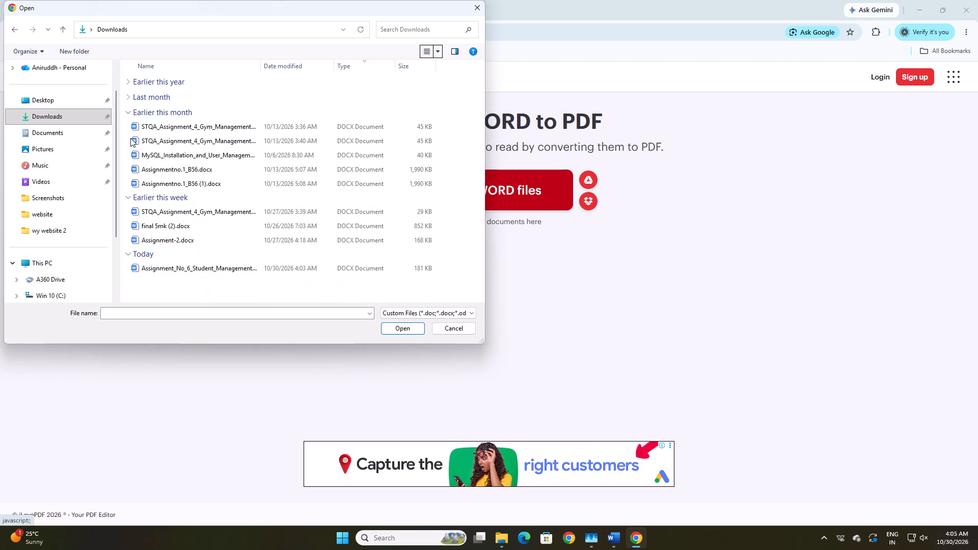
click(126, 112)
click(144, 195)
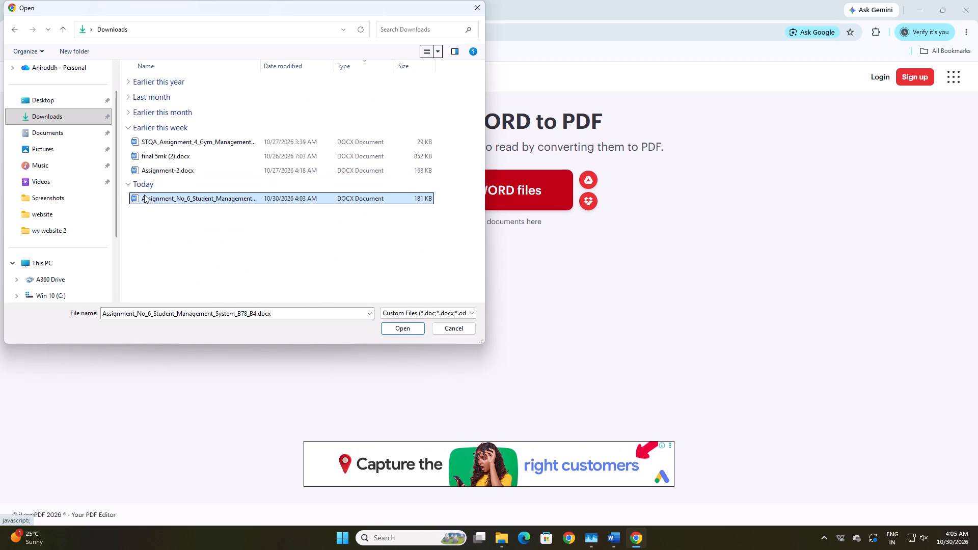
click(396, 329)
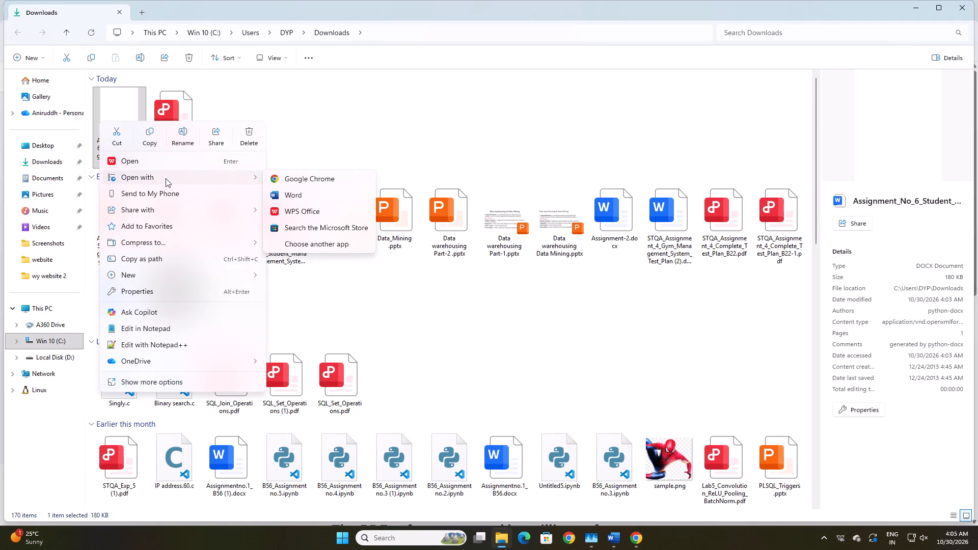
click(318, 212)
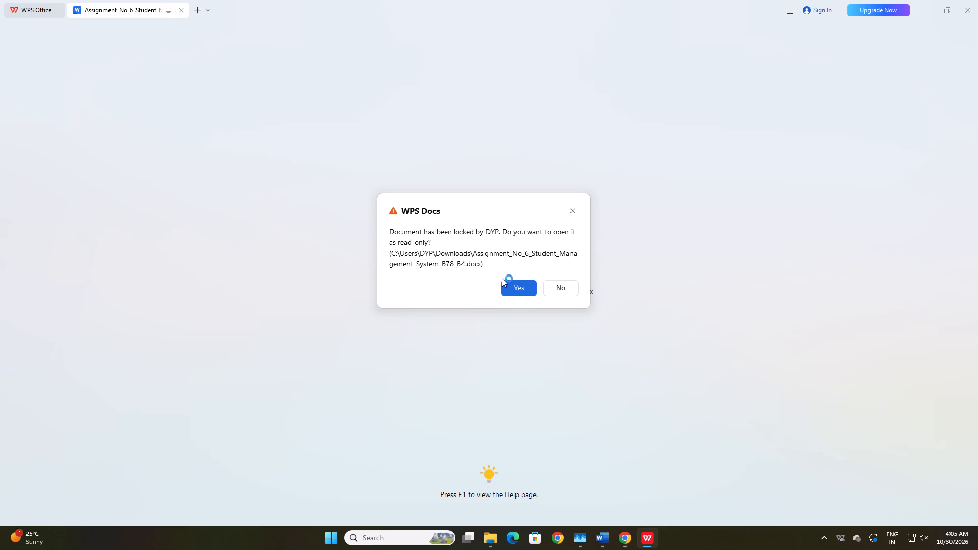
click(513, 294)
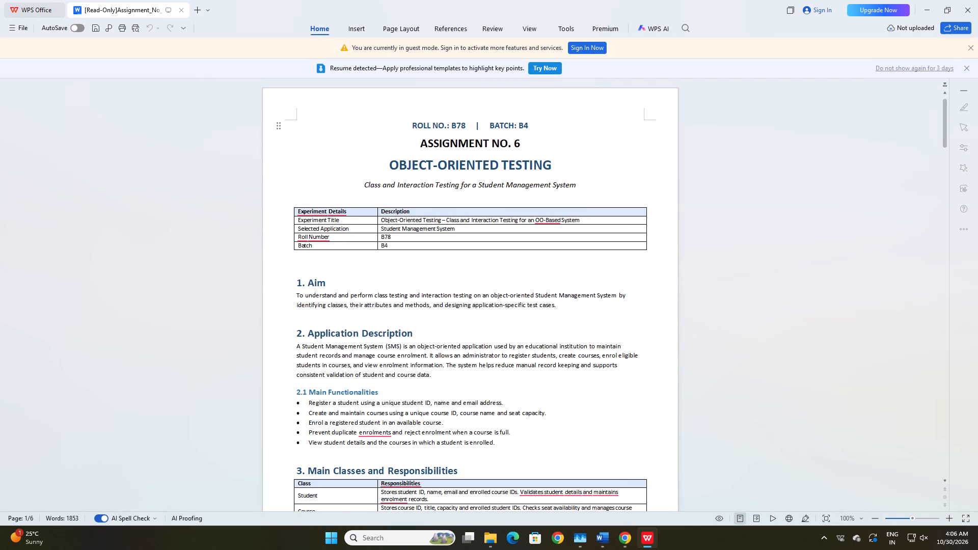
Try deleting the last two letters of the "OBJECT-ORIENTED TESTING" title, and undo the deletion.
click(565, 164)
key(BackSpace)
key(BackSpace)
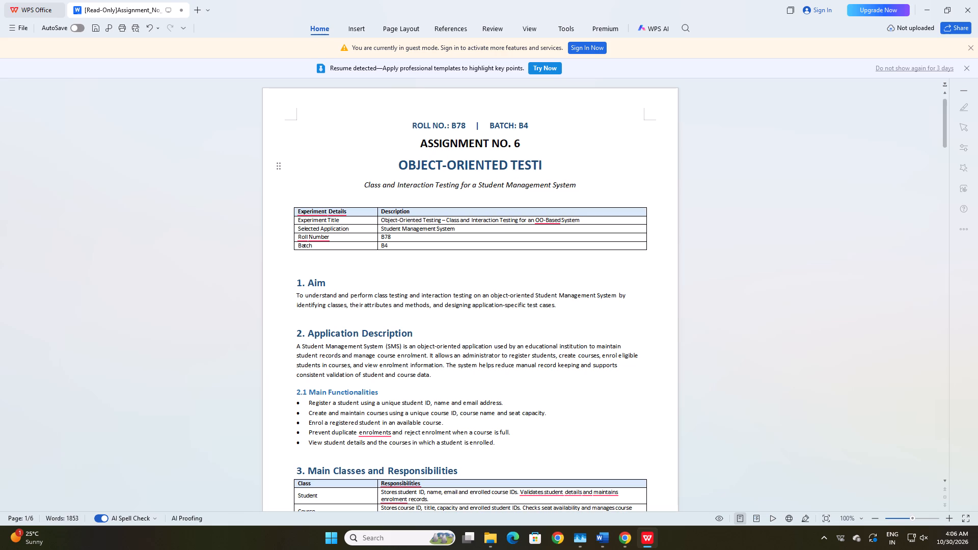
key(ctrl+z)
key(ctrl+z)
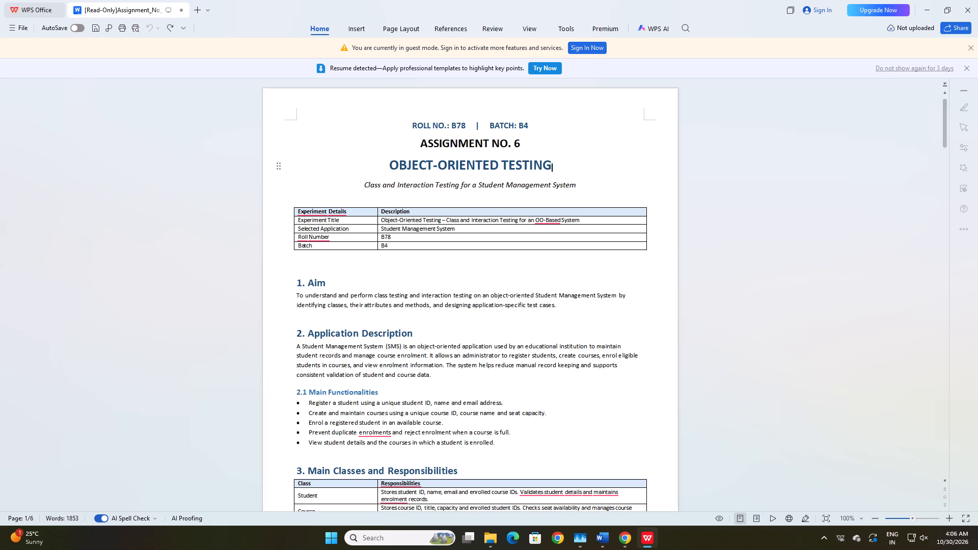
Delete the whole roll number and batch header line and left-align the "ASSIGNMENT NO. 6" line.
drag(529, 123, 431, 130)
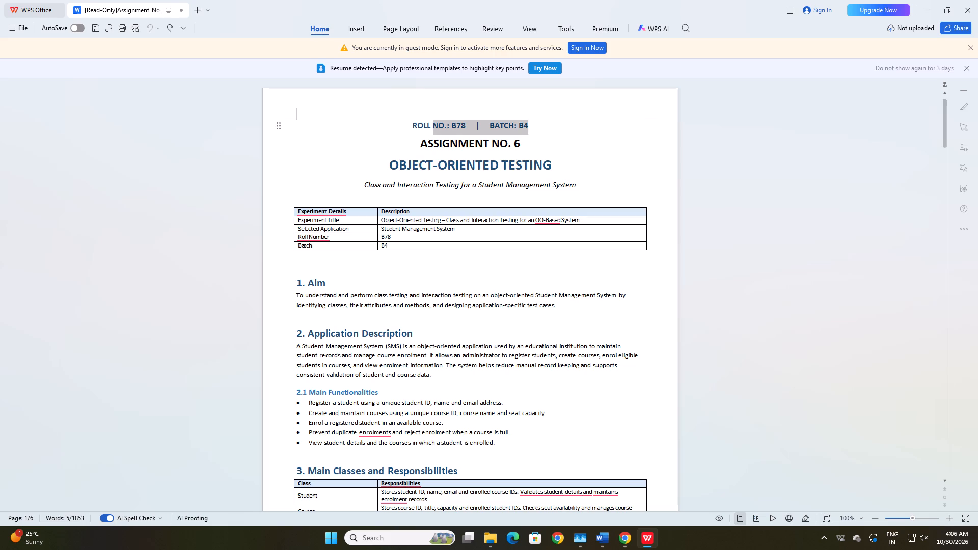
drag(431, 130, 406, 130)
key(BackSpace)
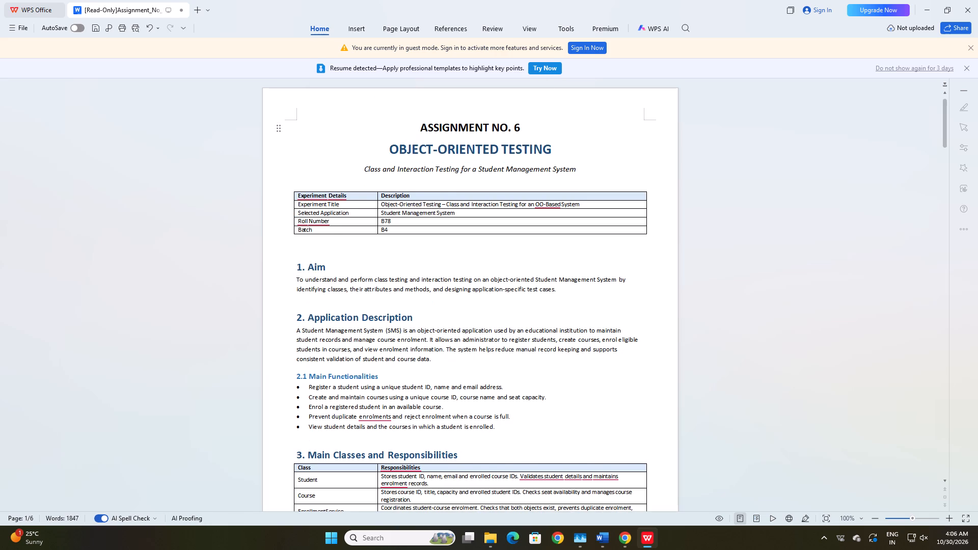
key(BackSpace)
Join the "OBJECT-ORIENTED TESTING" title onto the "ASSIGNMENT NO. 6" line, separated by a spaced colon.
click(391, 149)
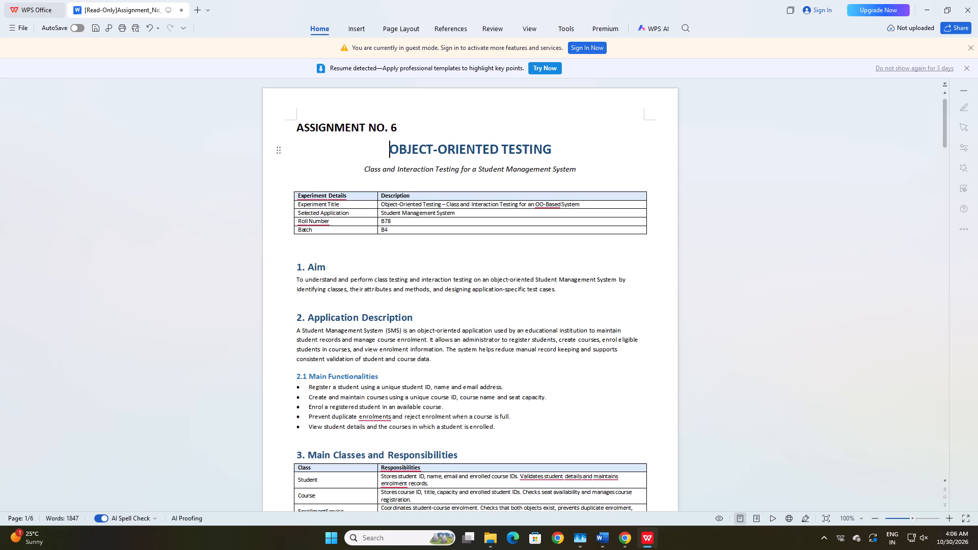
key(BackSpace)
key(BackSpace)
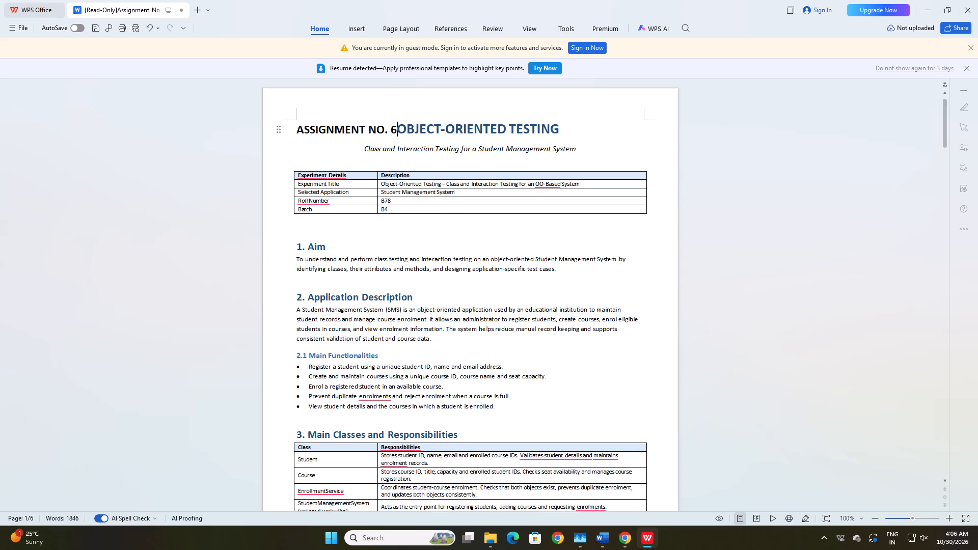
key(space)
text(:)
key(space)
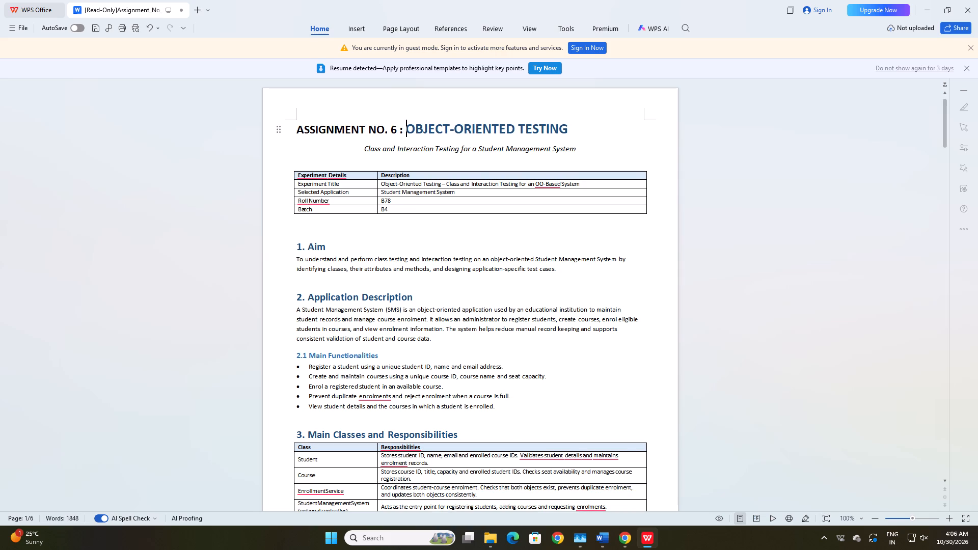
Open the font size choices for the "ASSIGNMENT NO. 6" text in the combined heading.
drag(400, 130, 284, 125)
click(298, 81)
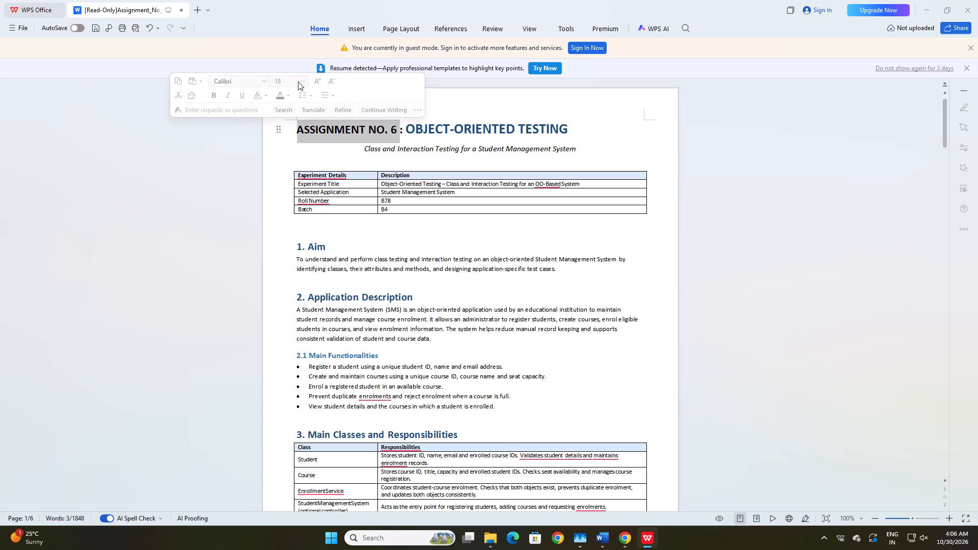
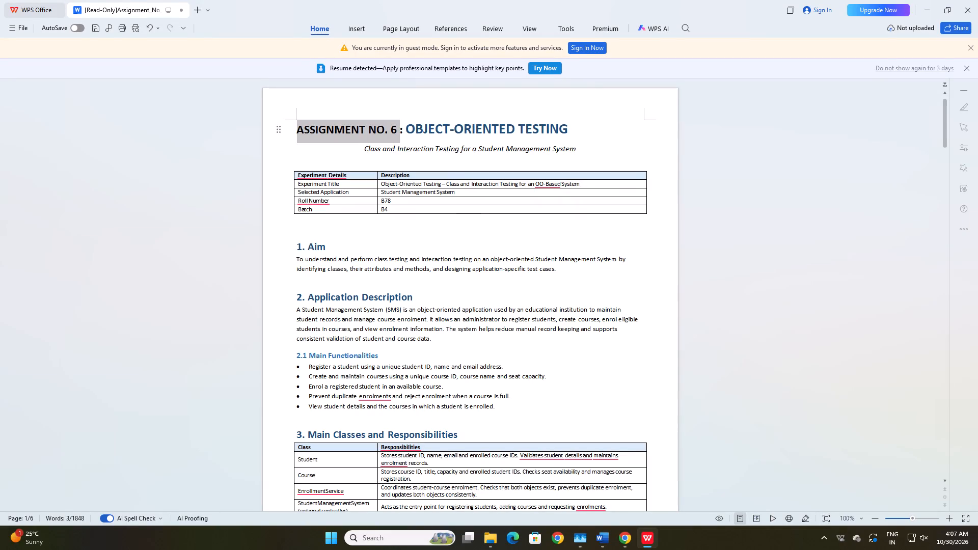
Delete the "Class and Interaction Testing for a Student Management System" subtitle and the empty lines between the heading and the table.
drag(573, 149, 364, 151)
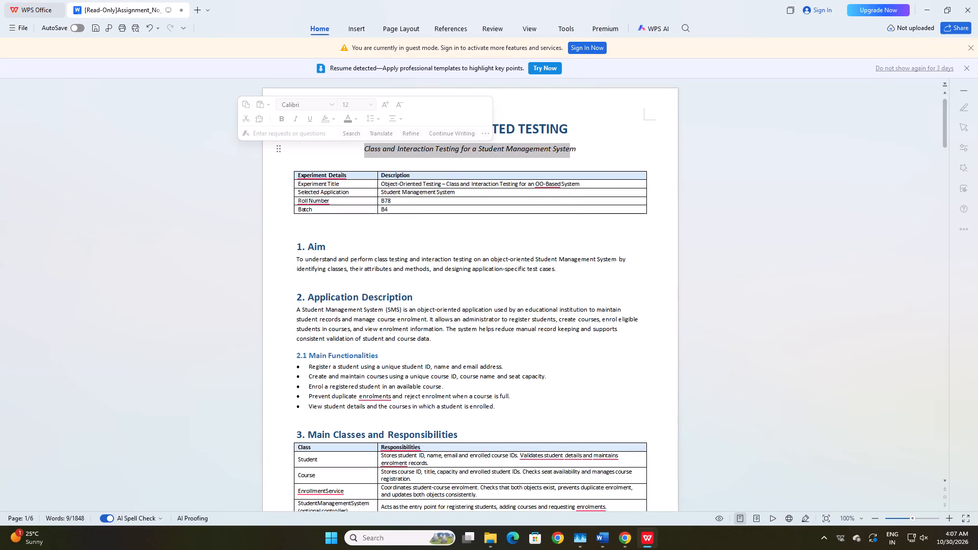
key(BackSpace)
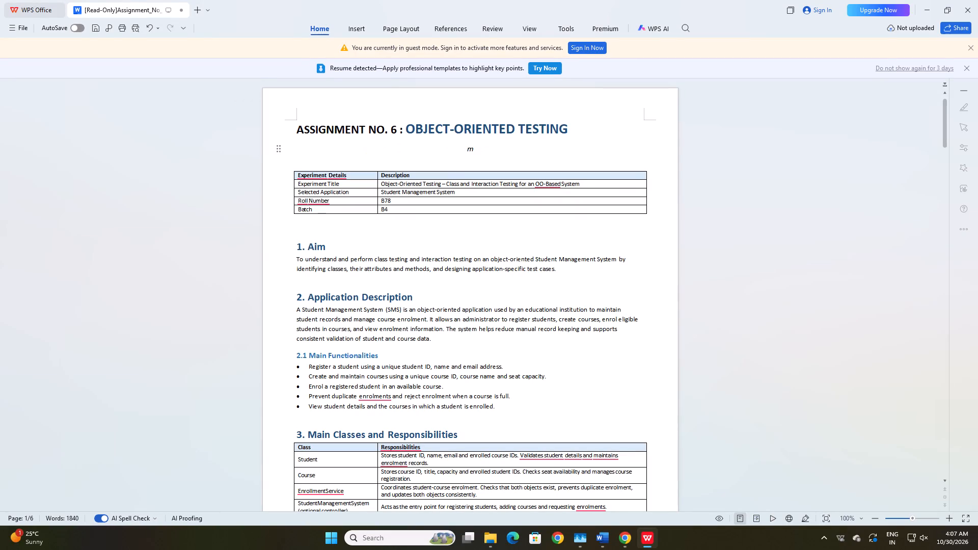
key(Right)
key(BackSpace)
key(BackSpace)
key(BackSpace)
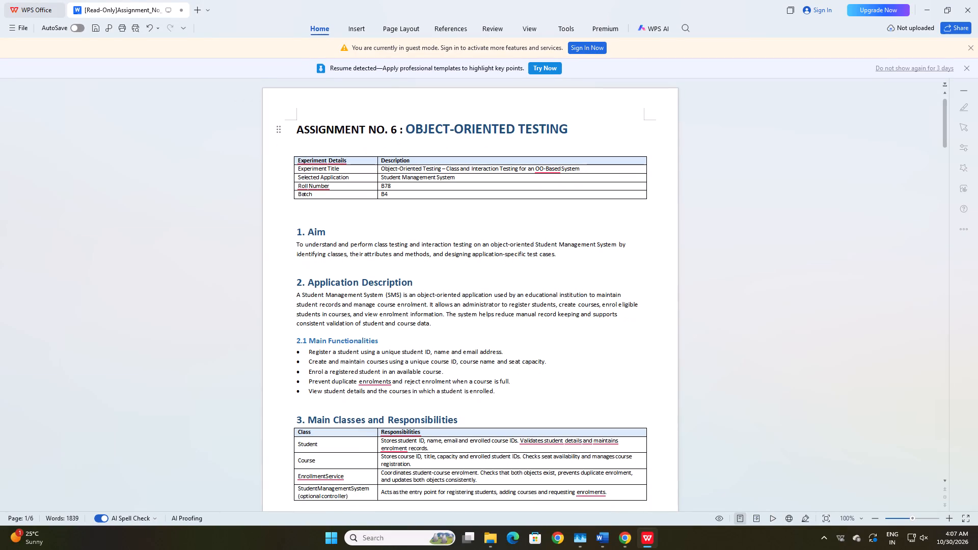
key(Down)
key(BackSpace)
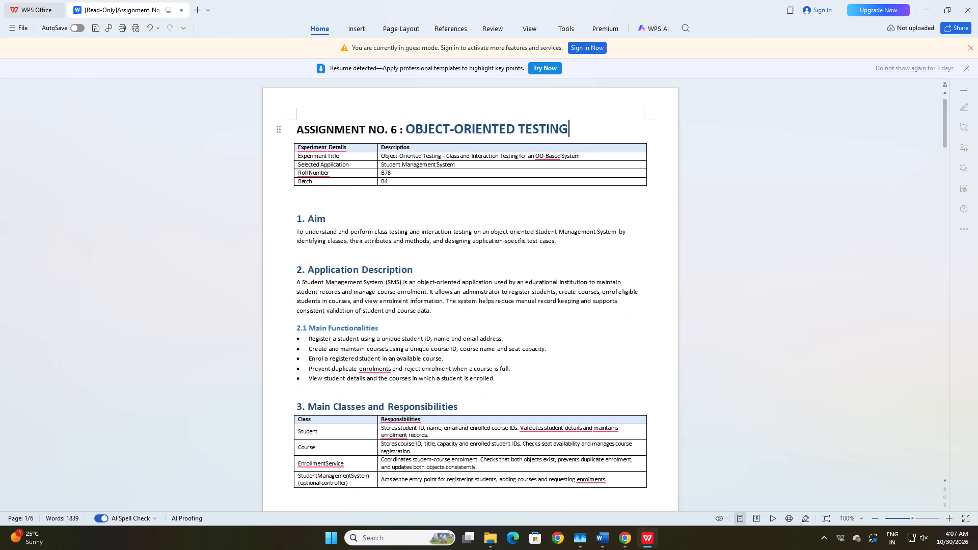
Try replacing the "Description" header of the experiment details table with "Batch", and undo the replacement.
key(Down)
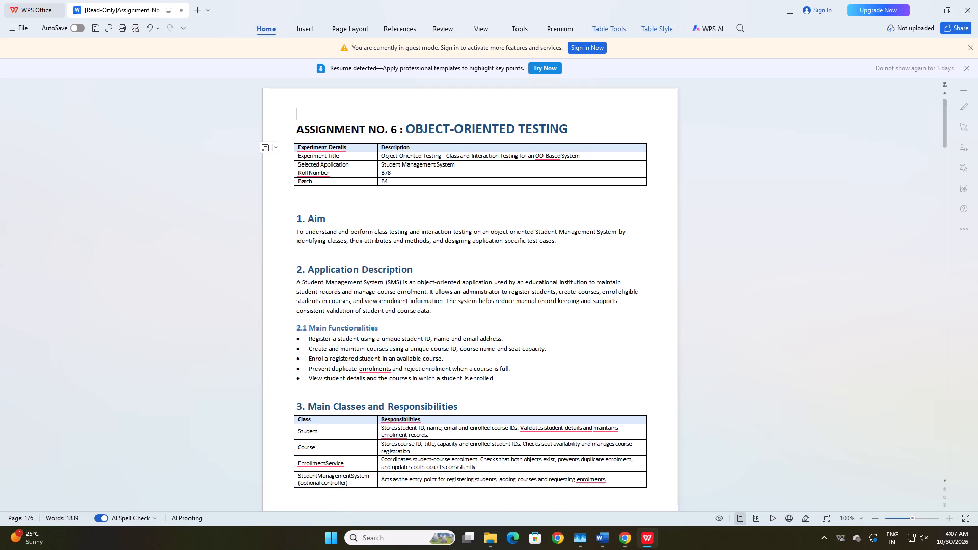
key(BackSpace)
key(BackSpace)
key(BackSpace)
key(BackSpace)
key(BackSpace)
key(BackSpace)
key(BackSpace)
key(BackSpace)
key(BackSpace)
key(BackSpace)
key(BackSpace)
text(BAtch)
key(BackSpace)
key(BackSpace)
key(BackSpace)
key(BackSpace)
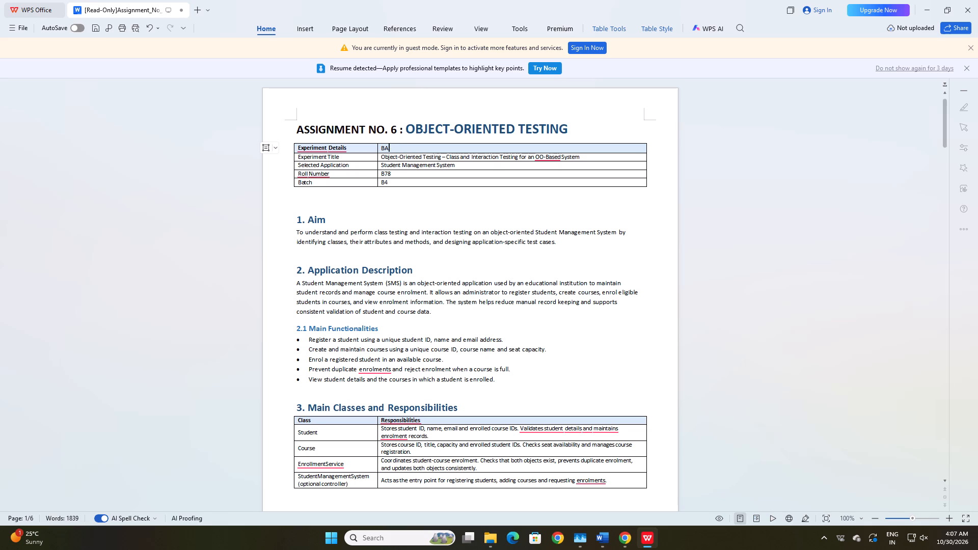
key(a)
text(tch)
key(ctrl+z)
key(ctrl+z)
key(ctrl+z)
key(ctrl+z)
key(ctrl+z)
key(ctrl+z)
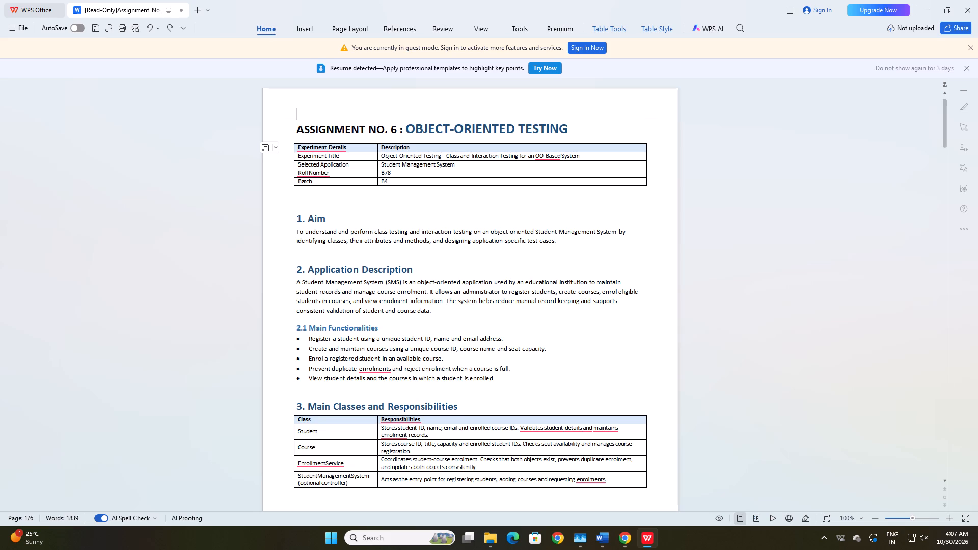
Replace the "Description" column header with "Batch", keeping the header's bold formatting.
key(BackSpace)
key(BackSpace)
key(BackSpace)
key(BackSpace)
key(BackSpace)
text(Ba)
text(tvh)
key(BackSpace)
key(BackSpace)
key(c)
key(h)
key(Left)
key(Left)
key(Left)
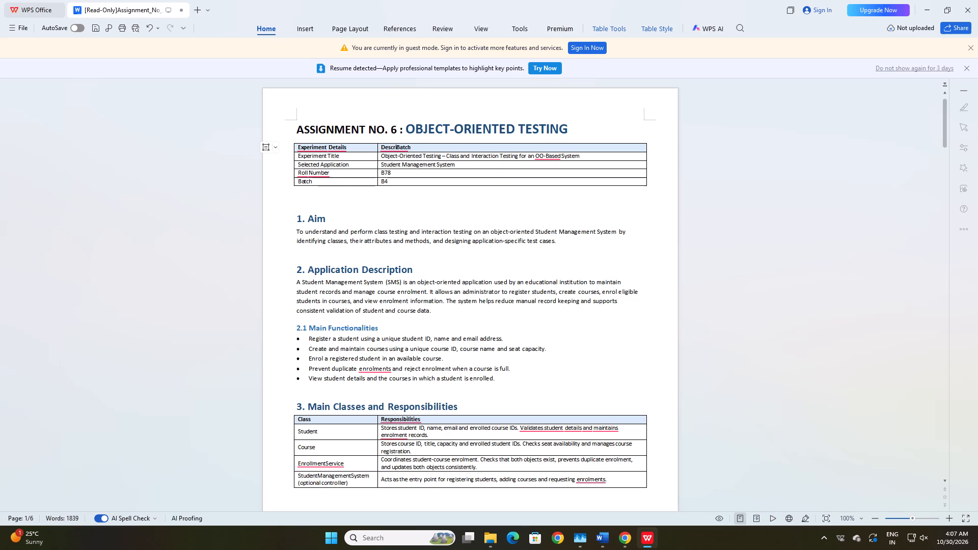
key(Left)
key(Left)
key(BackSpace)
key(BackSpace)
key(BackSpace)
key(BackSpace)
key(BackSpace)
key(BackSpace)
Replace the "Experiment Details" column header with "RollNo", keeping the header's bold formatting.
key(Left)
key(BackSpace)
key(BackSpace)
key(BackSpace)
key(BackSpace)
key(BackSpace)
key(BackSpace)
key(BackSpace)
key(BackSpace)
key(BackSpace)
key(BackSpace)
key(BackSpace)
key(BackSpace)
key(BackSpace)
key(BackSpace)
key(BackSpace)
key(BackSpace)
key(BackSpace)
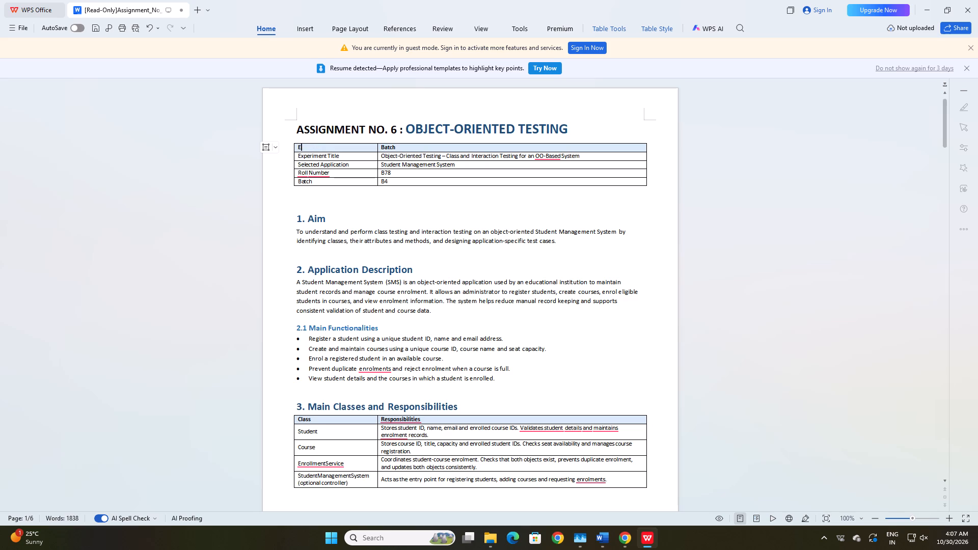
key(shift+t)
key(shift+BackSpace)
text(RO)
key(BackSpace)
key(BackSpace)
text(Roll)
text(No)
key(Left)
key(Left)
key(Left)
key(Left)
key(Left)
key(Left)
key(BackSpace)
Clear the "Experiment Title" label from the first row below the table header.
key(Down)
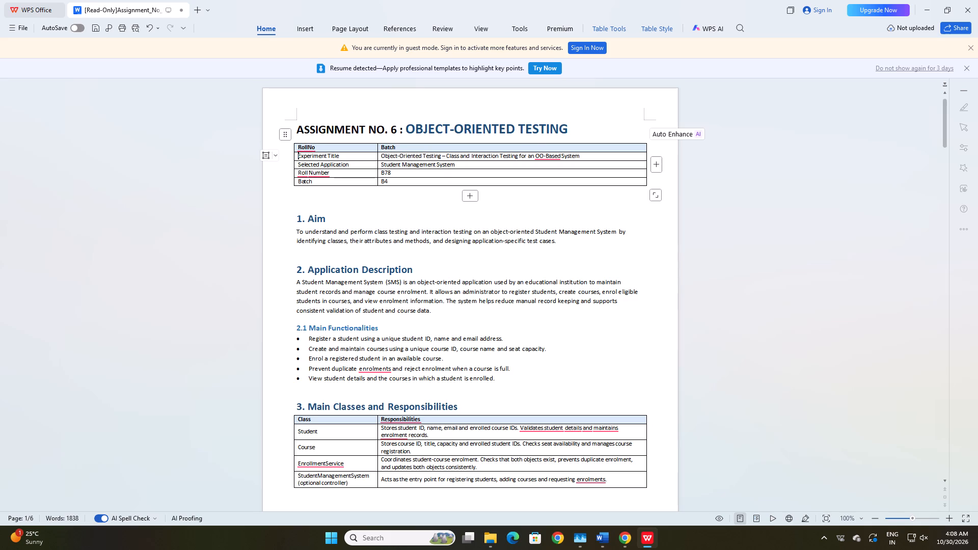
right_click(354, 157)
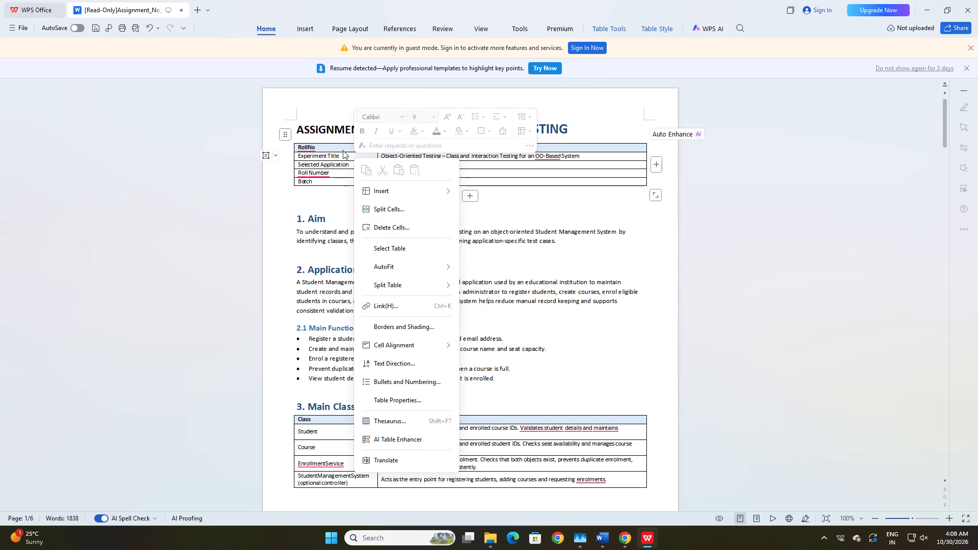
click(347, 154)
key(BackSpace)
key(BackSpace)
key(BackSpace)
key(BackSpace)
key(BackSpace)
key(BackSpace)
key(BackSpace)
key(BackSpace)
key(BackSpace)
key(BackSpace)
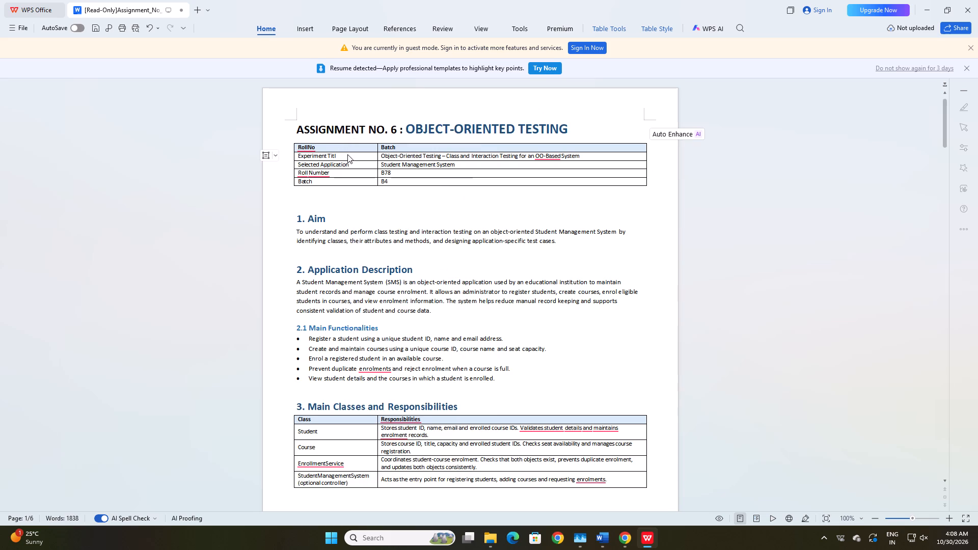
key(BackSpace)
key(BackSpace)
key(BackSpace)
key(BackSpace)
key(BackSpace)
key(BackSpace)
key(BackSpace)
Delete the entire table row containing the "Object-Oriented Testing – Class and Interaction Testing" title.
click(444, 165)
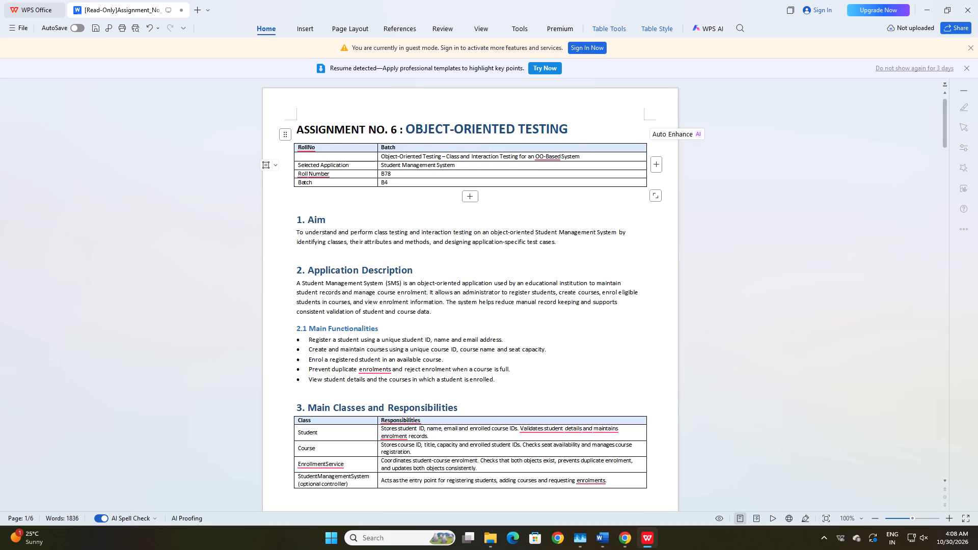
click(450, 158)
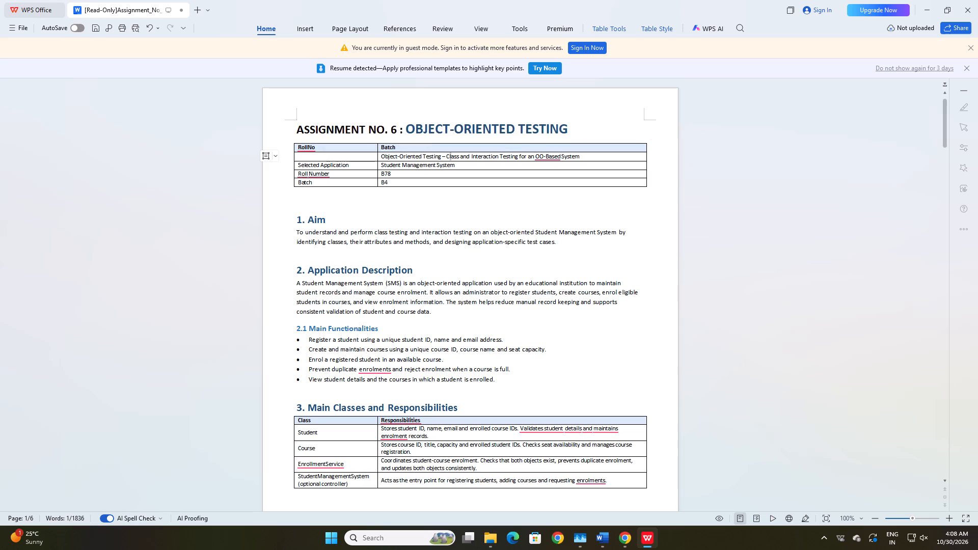
right_click(306, 158)
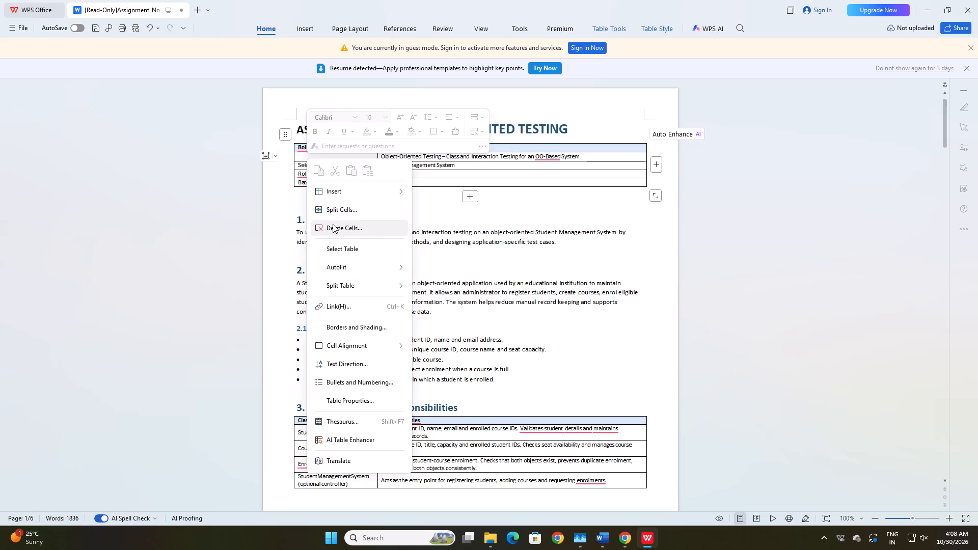
click(369, 231)
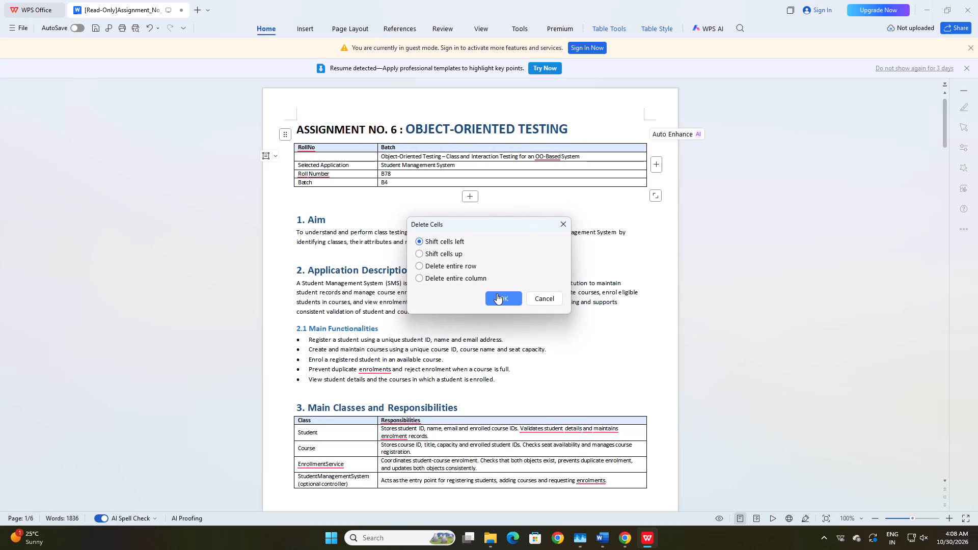
click(420, 266)
click(510, 295)
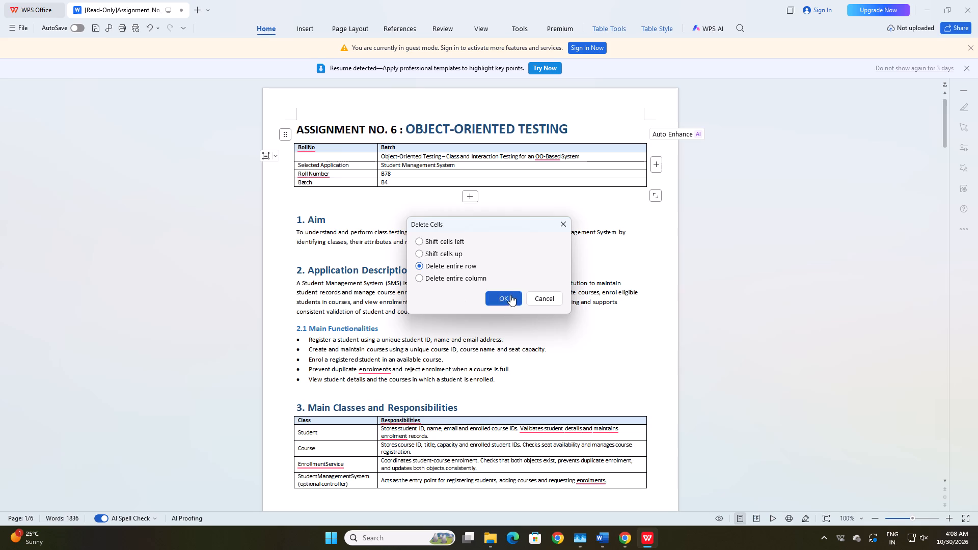
Delete the whole "Selected Application" row from the table.
right_click(357, 155)
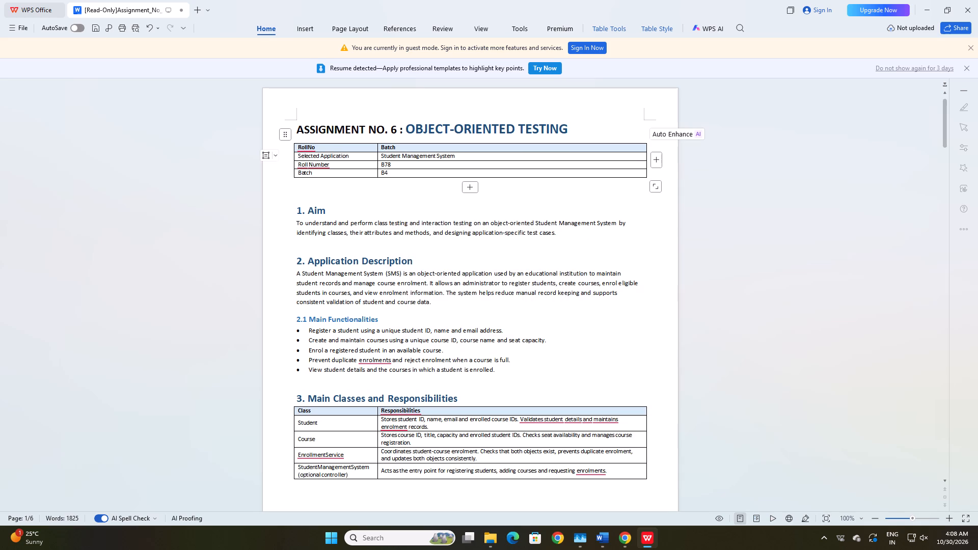
right_click(422, 157)
right_click(481, 155)
right_click(293, 156)
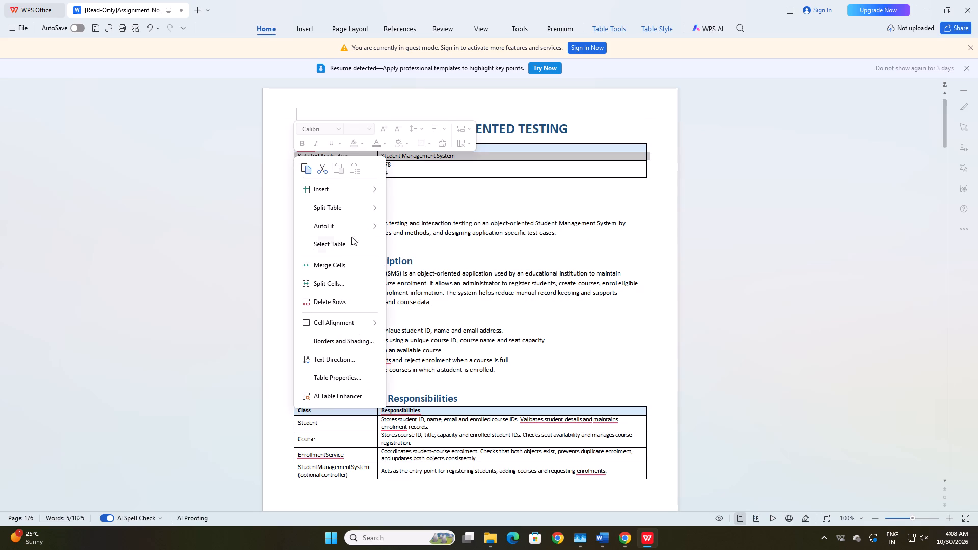
click(325, 299)
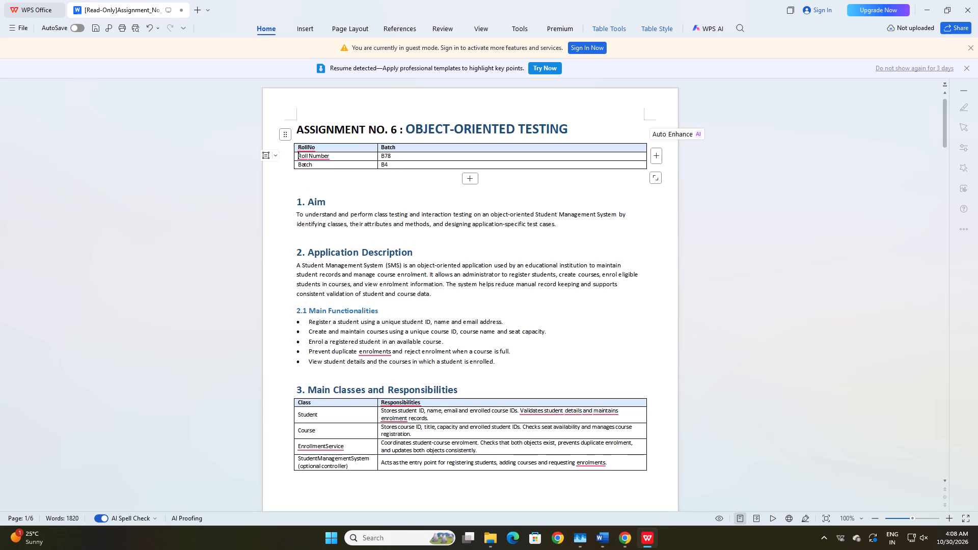
Delete the entire "Roll Number" row from the details table below the title.
right_click(294, 155)
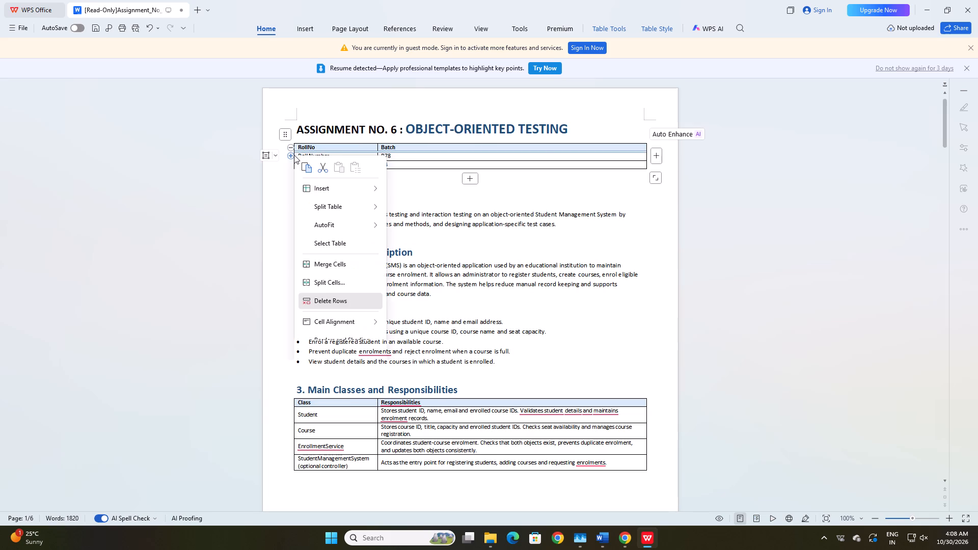
right_click(581, 155)
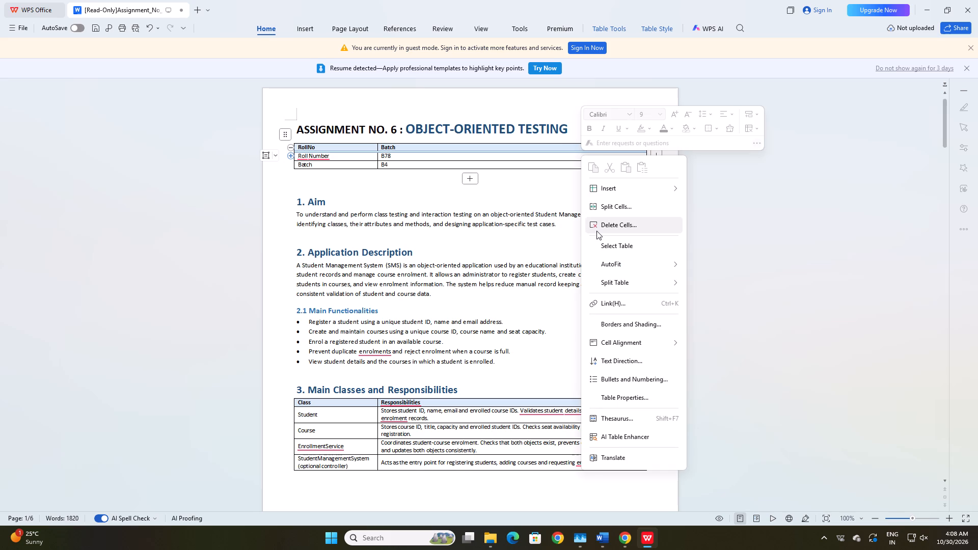
click(596, 231)
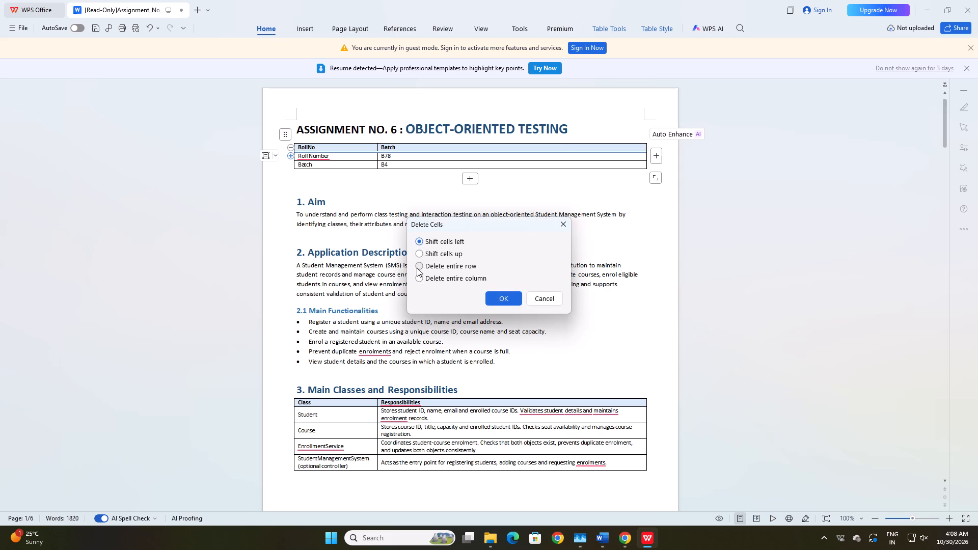
click(417, 267)
click(506, 298)
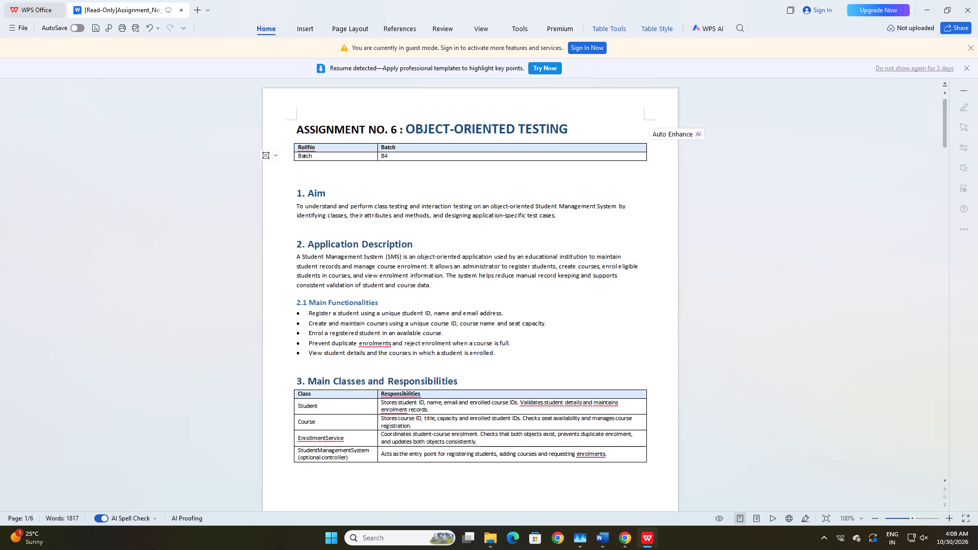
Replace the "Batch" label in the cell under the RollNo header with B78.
click(317, 159)
key(BackSpace)
key(BackSpace)
key(BackSpace)
key(BackSpace)
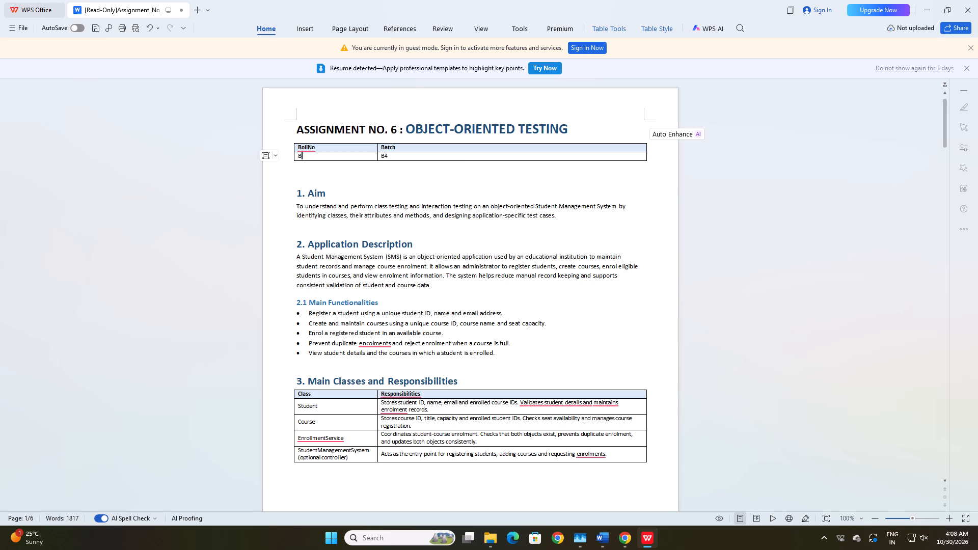
text(78)
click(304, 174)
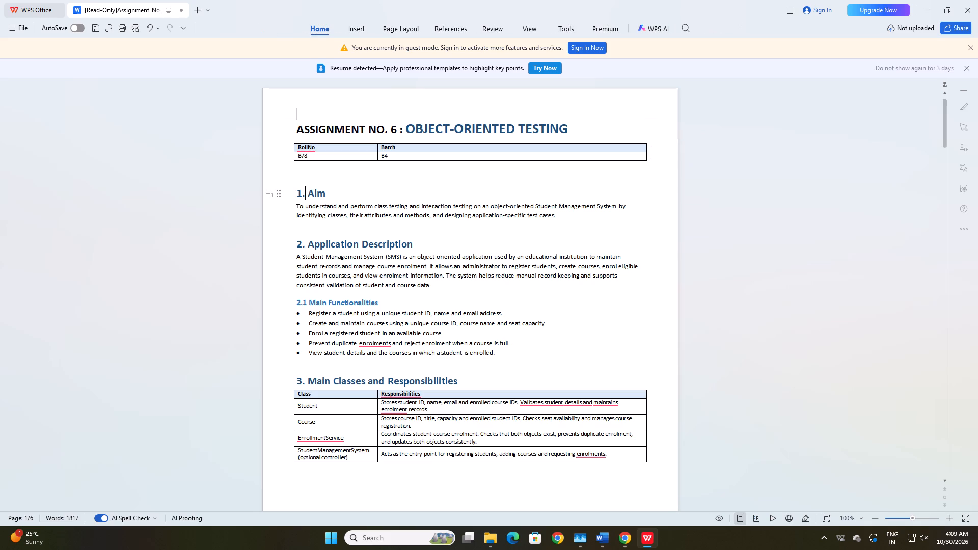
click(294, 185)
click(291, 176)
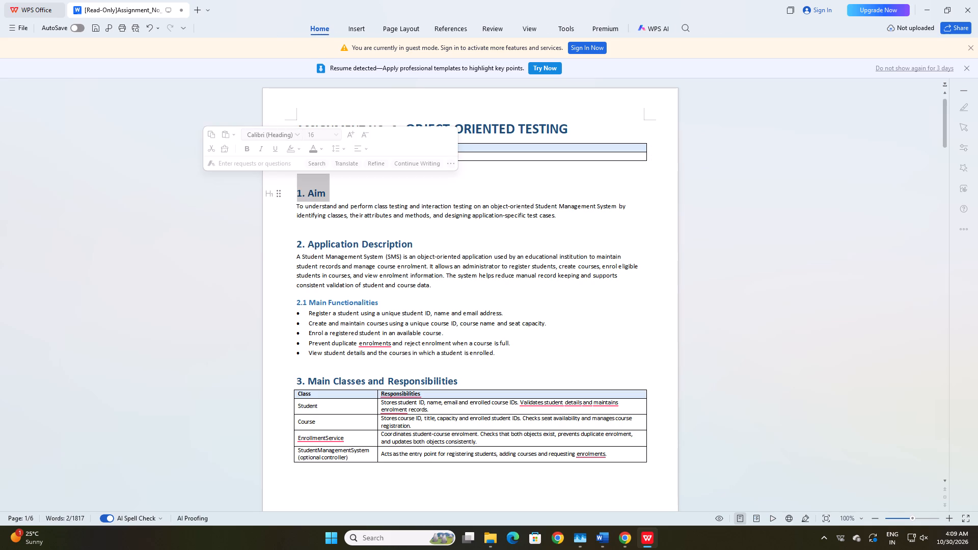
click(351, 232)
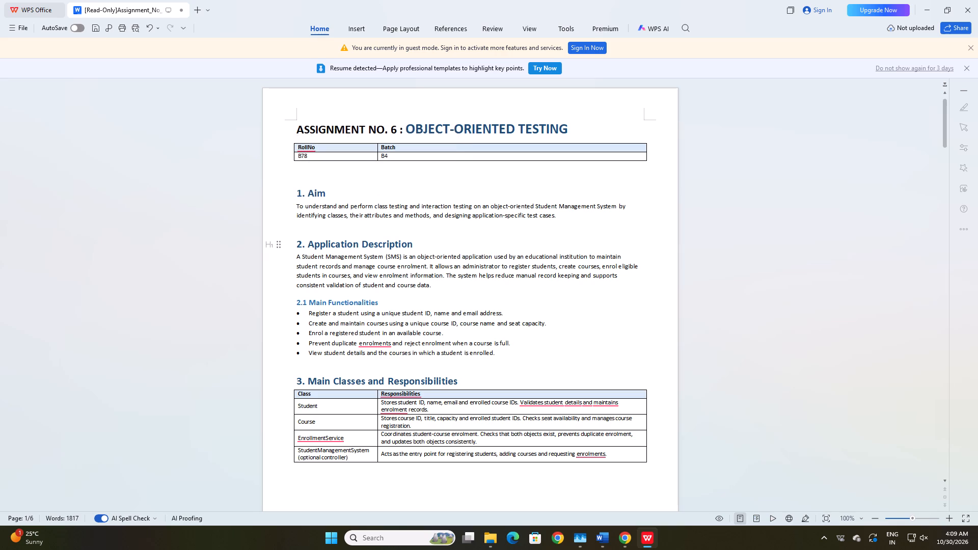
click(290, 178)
Review the document from the first page through the viva questions and back, checking its sections, tables and diagrams.
scroll(500, 369, down, 5)
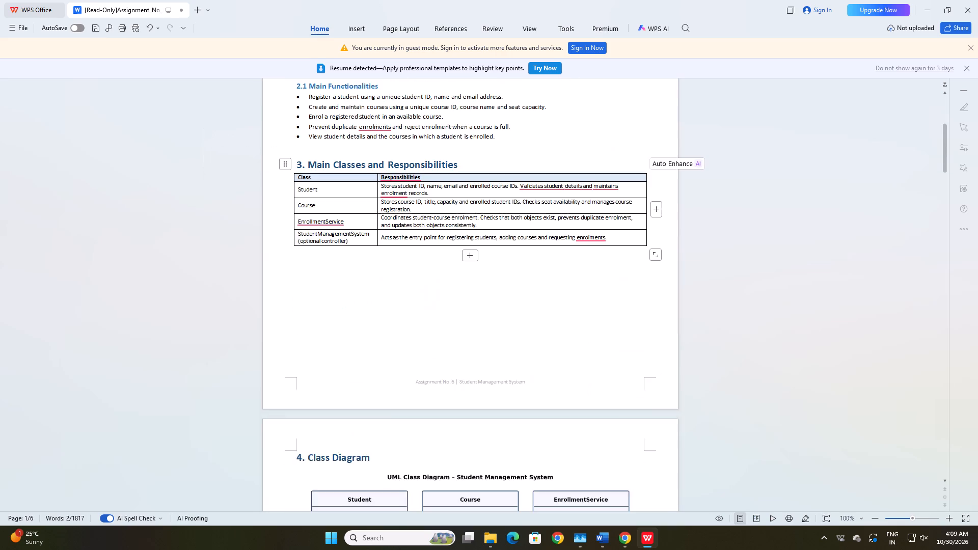
scroll(499, 369, down, 15)
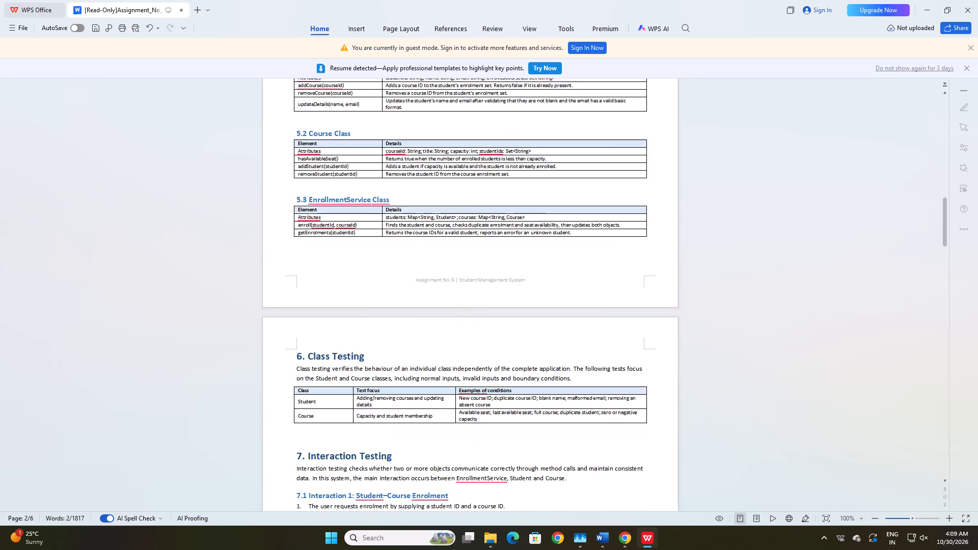
scroll(499, 369, down, 18)
scroll(499, 369, down, 12)
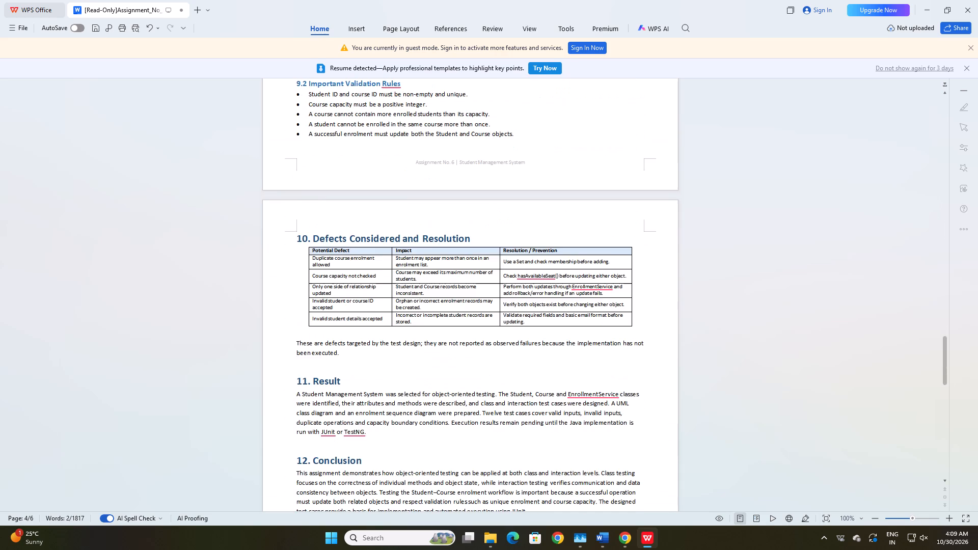
scroll(500, 369, down, 8)
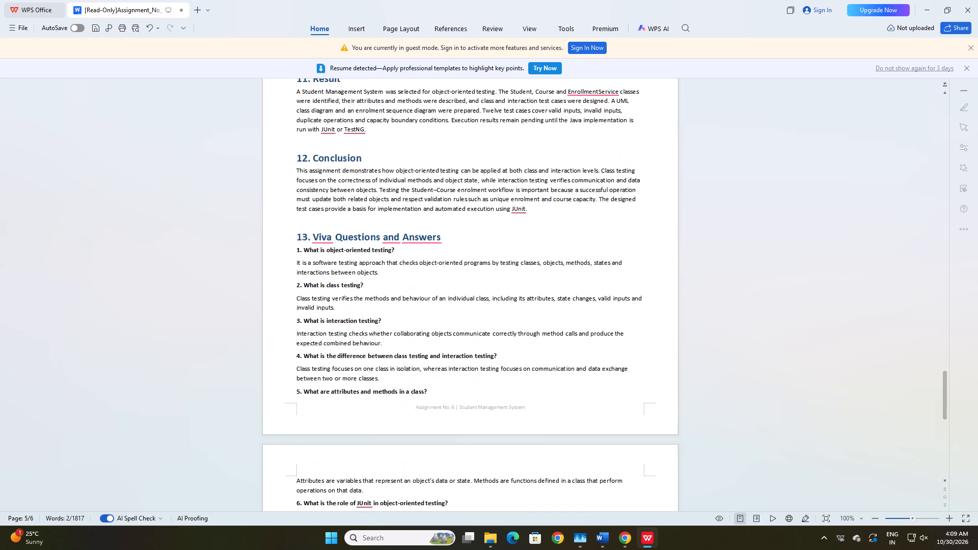
scroll(500, 369, down, 5)
scroll(500, 369, up, 16)
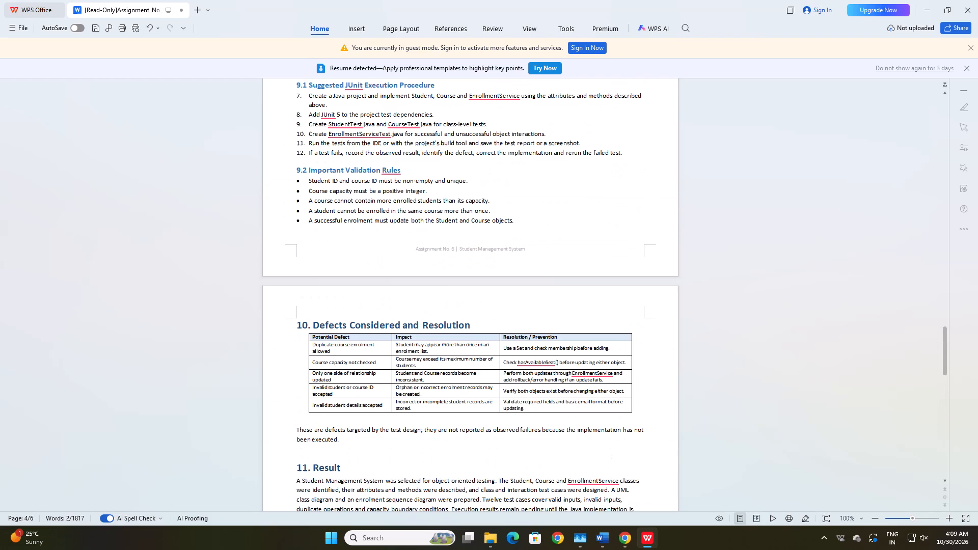
scroll(500, 369, up, 3)
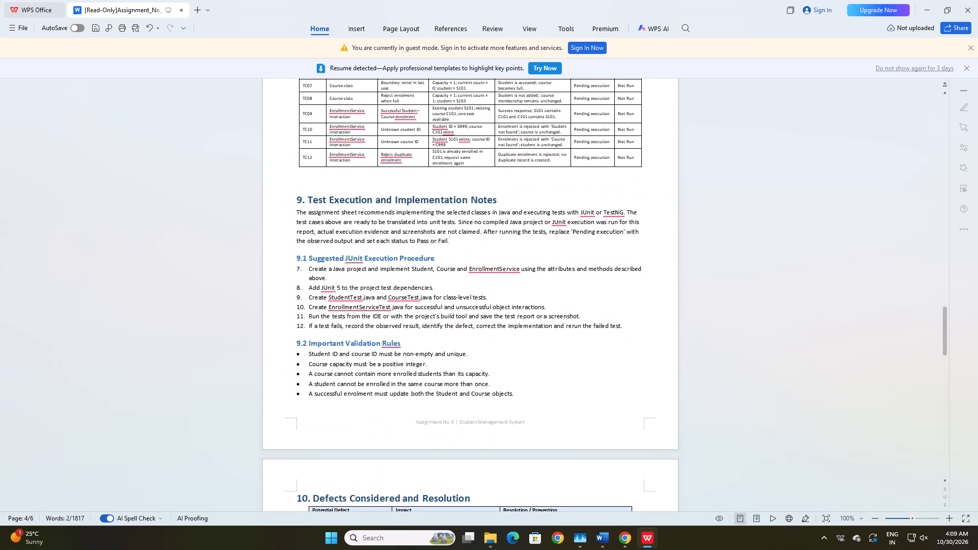
scroll(372, 340, up, 2)
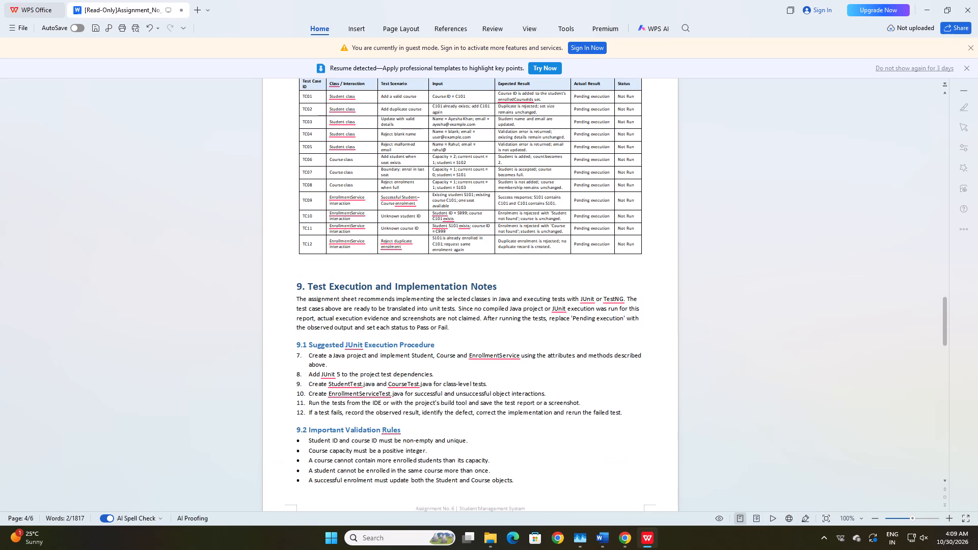
scroll(372, 340, up, 18)
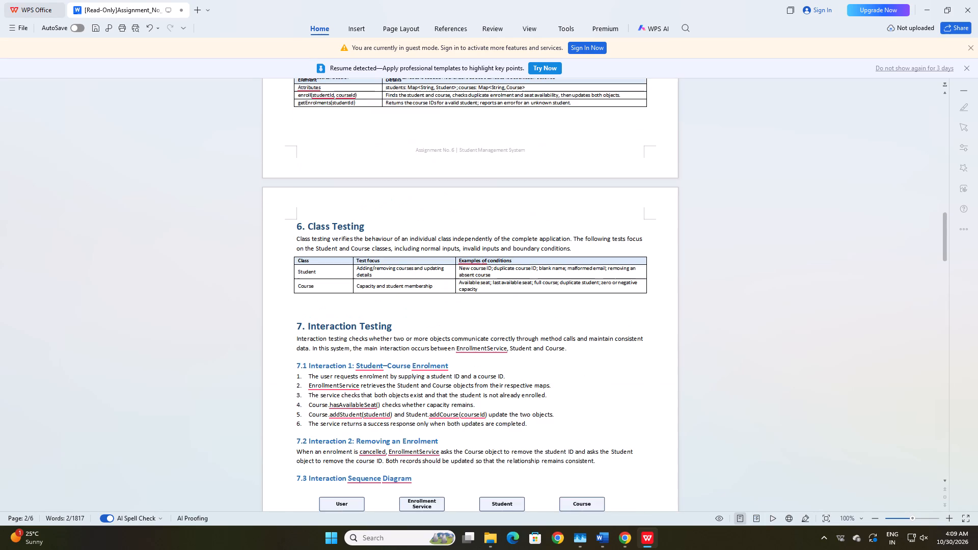
scroll(372, 340, up, 14)
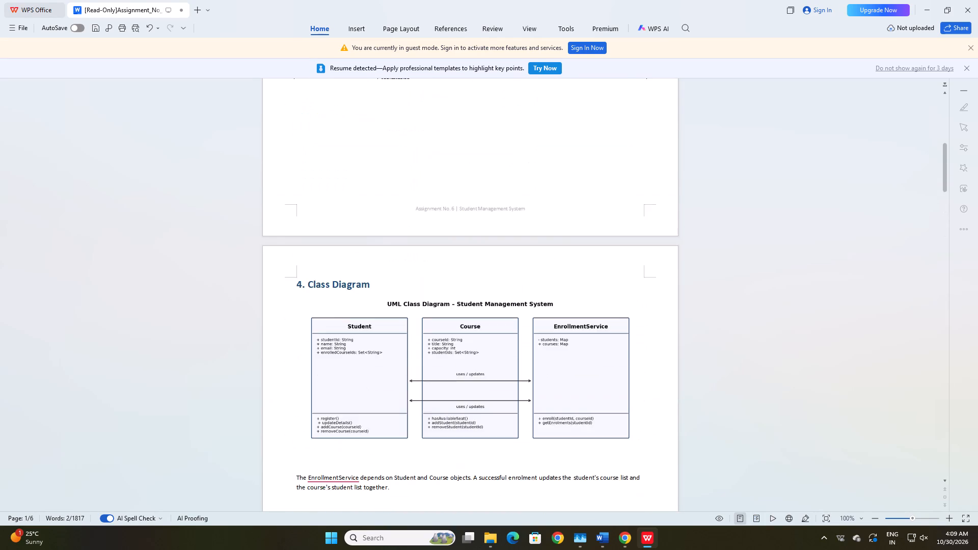
scroll(372, 340, up, 11)
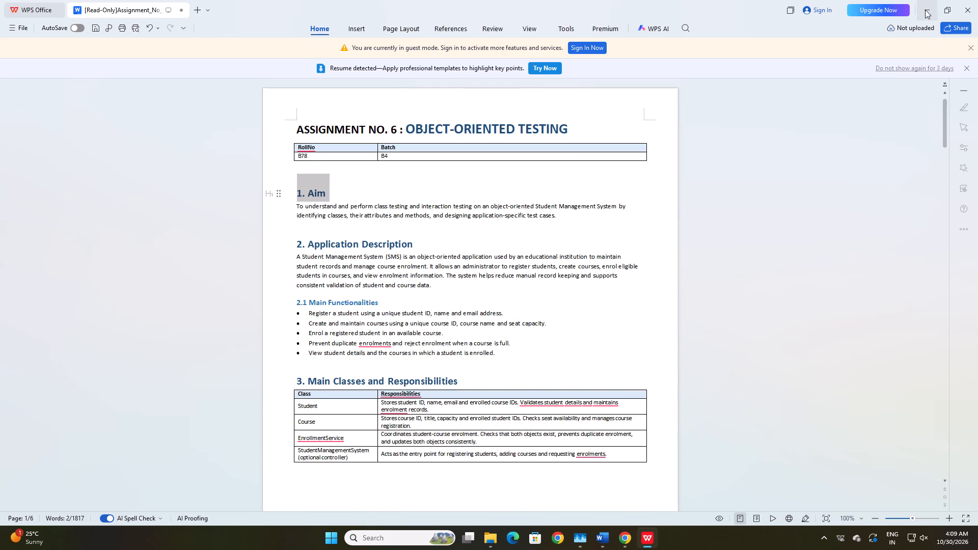
Save the read-only document as a Word copy named AssignmentNo6STQA on the Desktop.
key(ctrl+s)
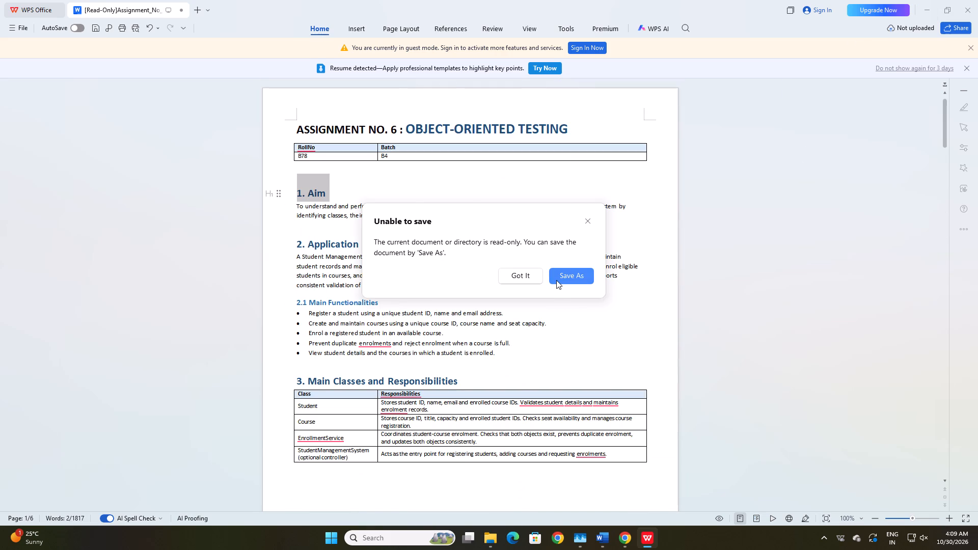
click(556, 280)
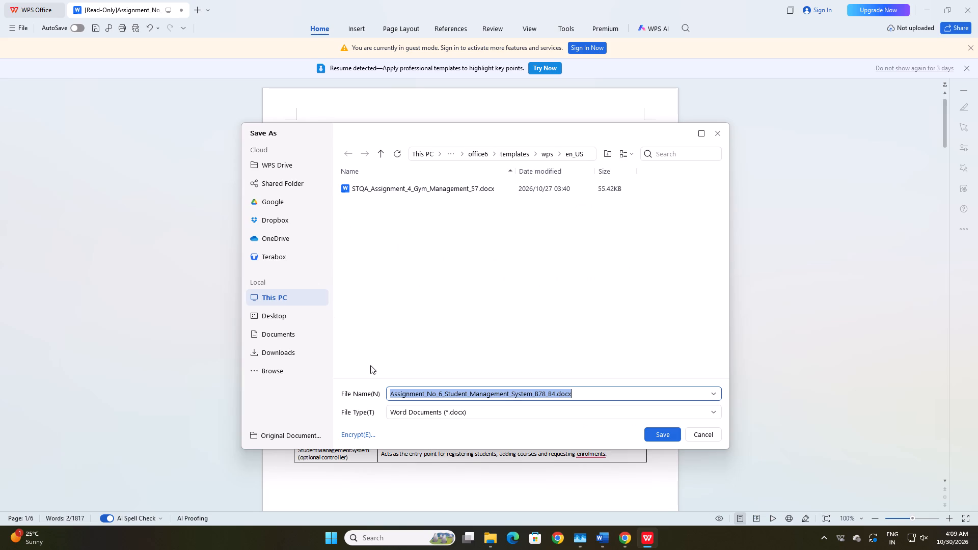
key(BackSpace)
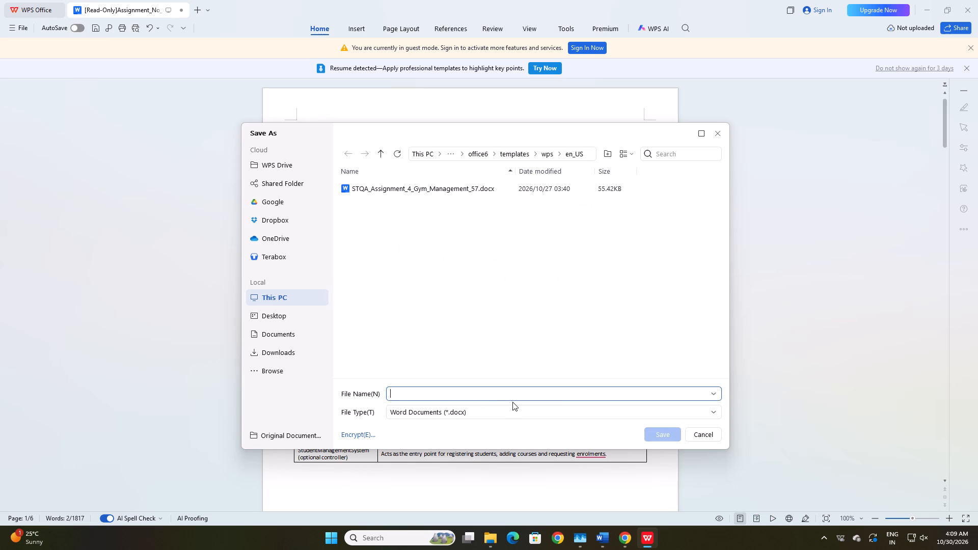
key(a)
key(BackSpace)
text(Ass)
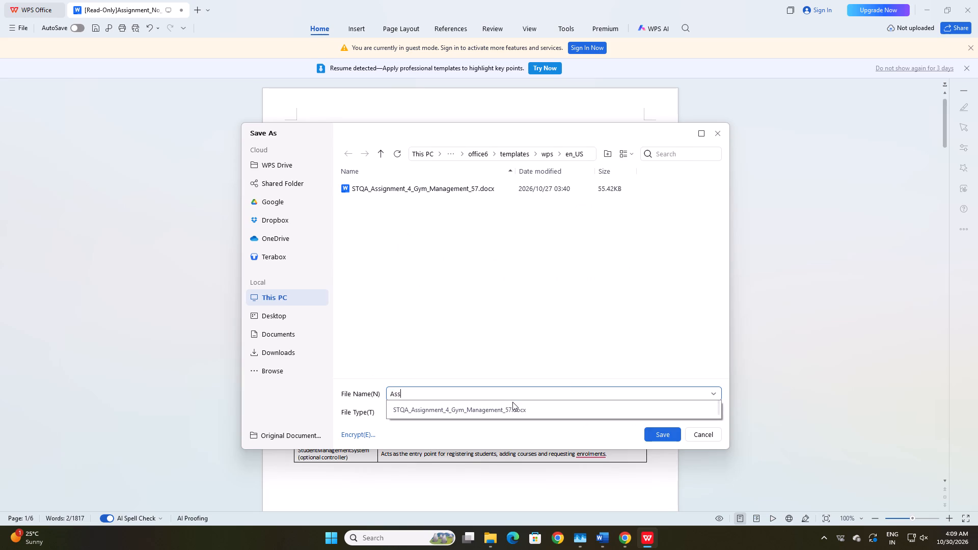
text(ignment)
text(No)
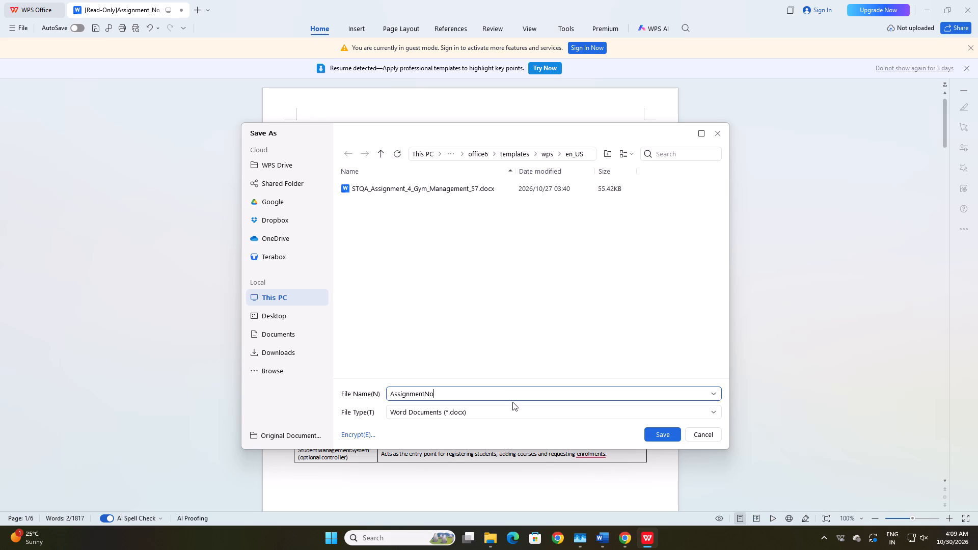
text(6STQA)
click(255, 308)
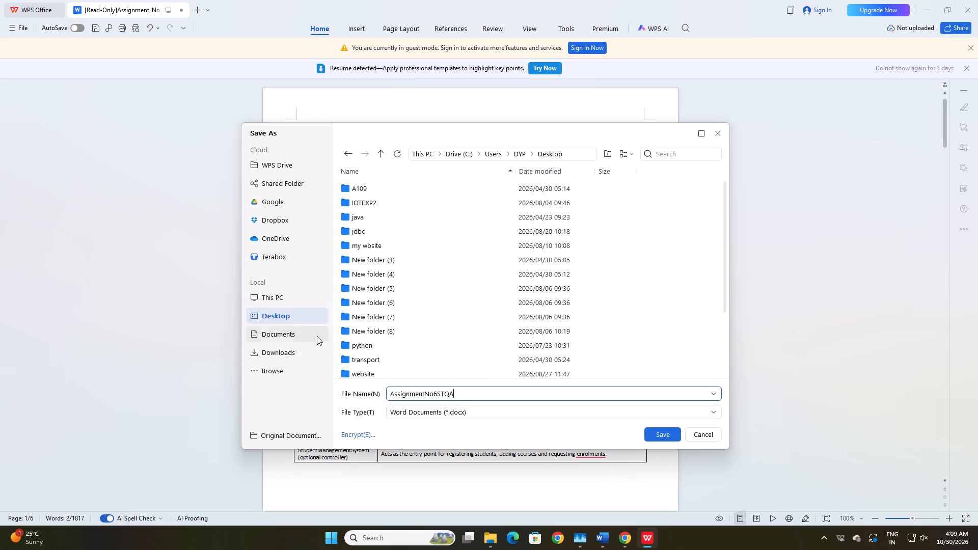
Finish saving the Word copy AssignmentNo6STQA to the Desktop and minimize the document window.
click(661, 434)
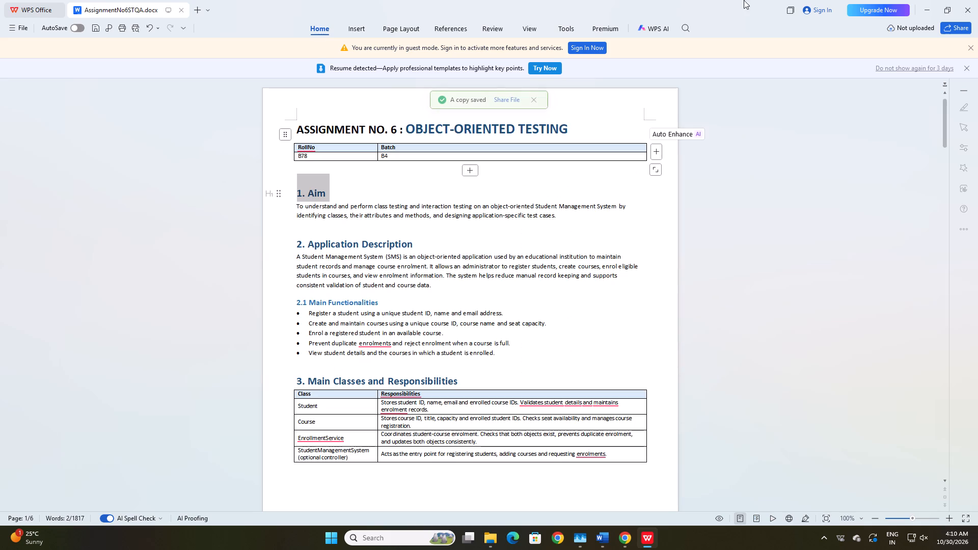
click(931, 6)
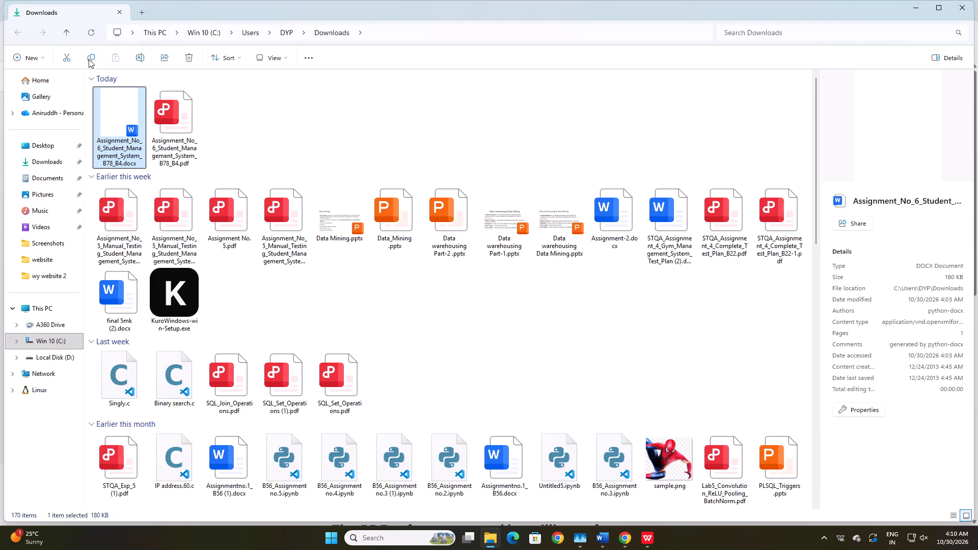
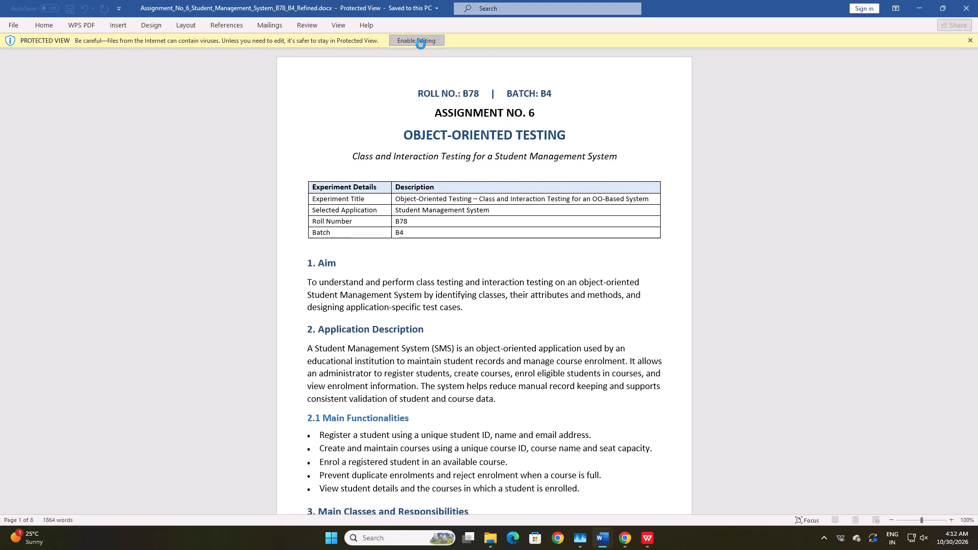
drag(351, 127, 174, 123)
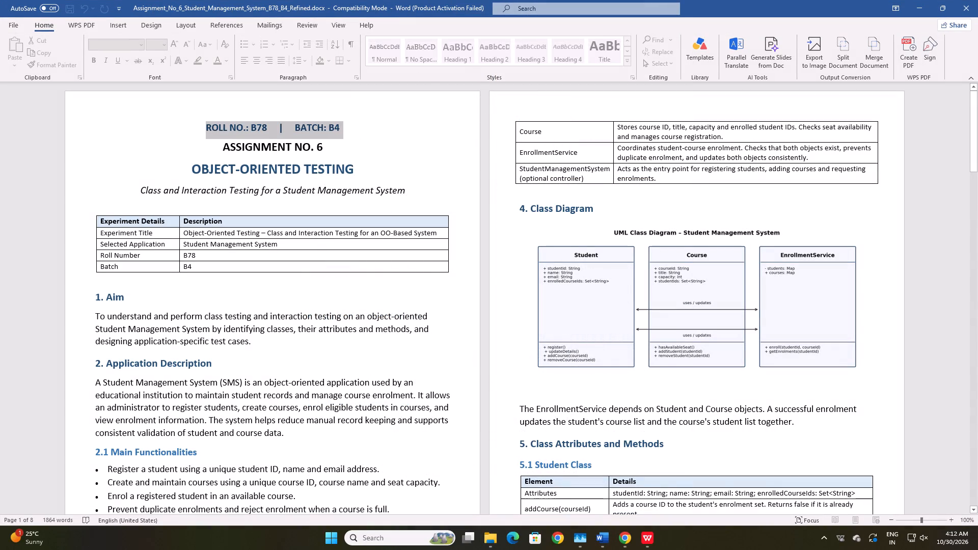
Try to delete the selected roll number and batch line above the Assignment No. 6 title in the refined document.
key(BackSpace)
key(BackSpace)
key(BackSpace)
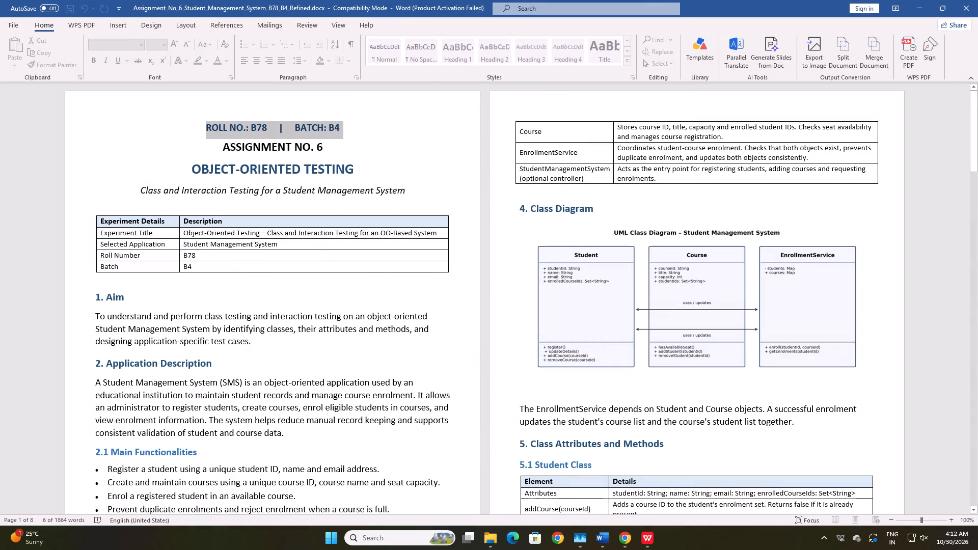
Review the refined document from the title page through the references and back, checking its tables, diagrams and test cases.
scroll(373, 311, down, 7)
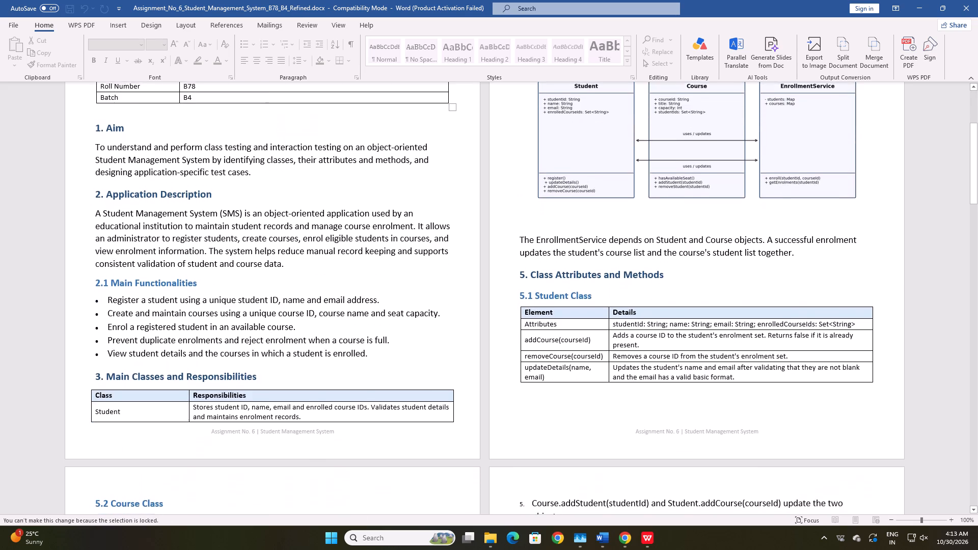
scroll(373, 311, down, 8)
scroll(373, 312, up, 6)
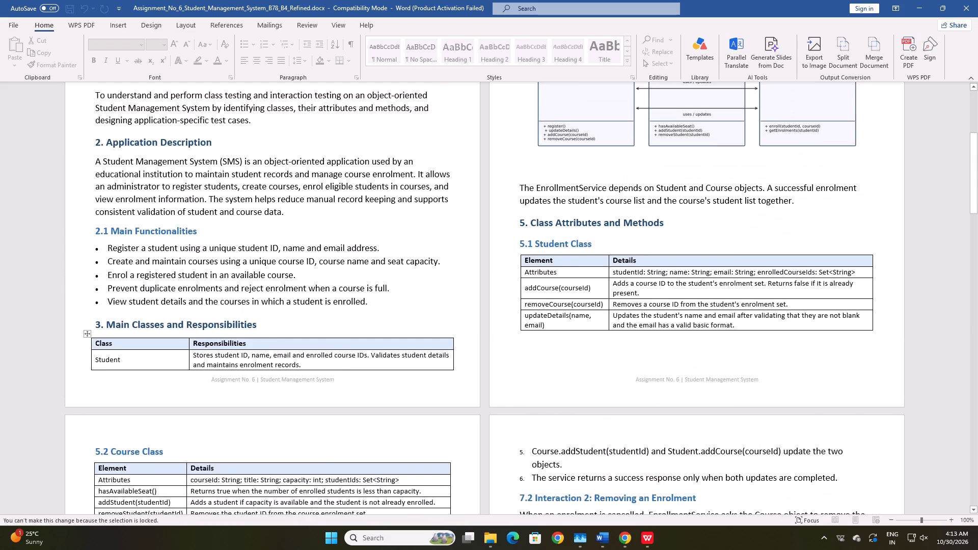
scroll(375, 312, up, 10)
scroll(386, 320, down, 10)
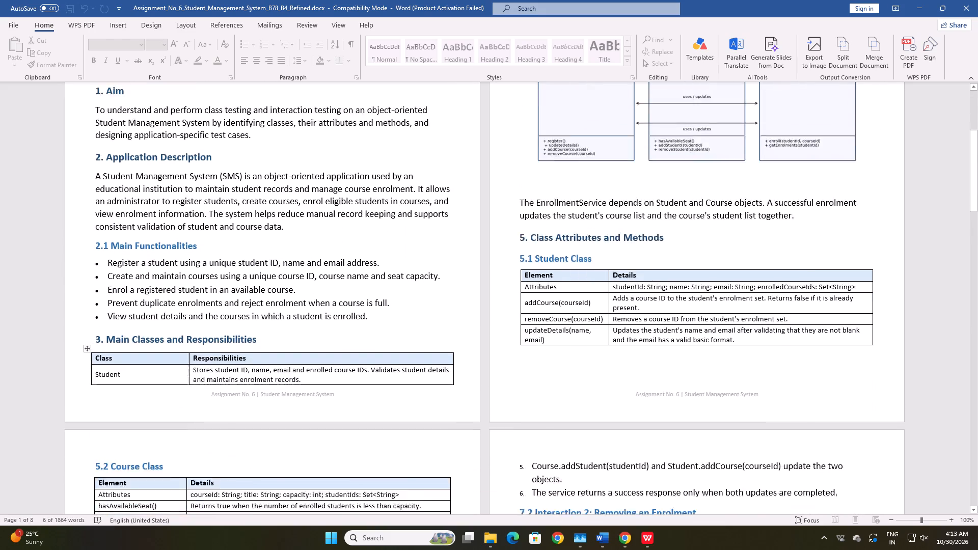
scroll(387, 320, down, 18)
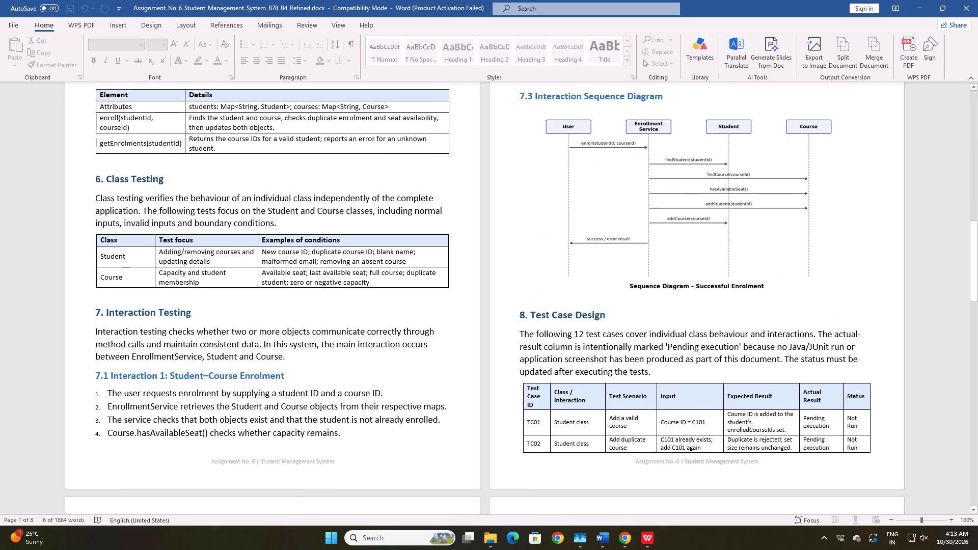
scroll(371, 345, down, 14)
scroll(371, 345, down, 14)
scroll(371, 345, down, 7)
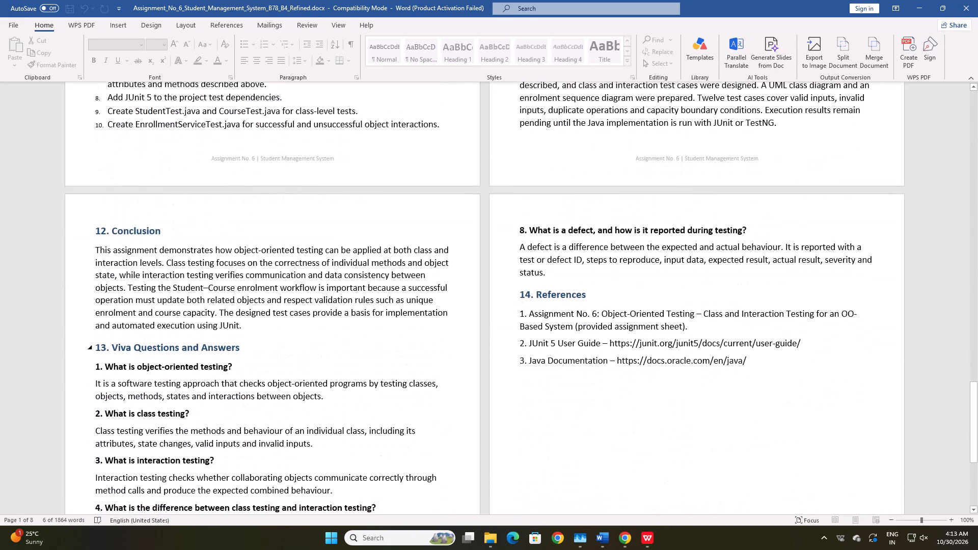
scroll(371, 345, down, 14)
scroll(370, 344, down, 7)
scroll(370, 342, up, 8)
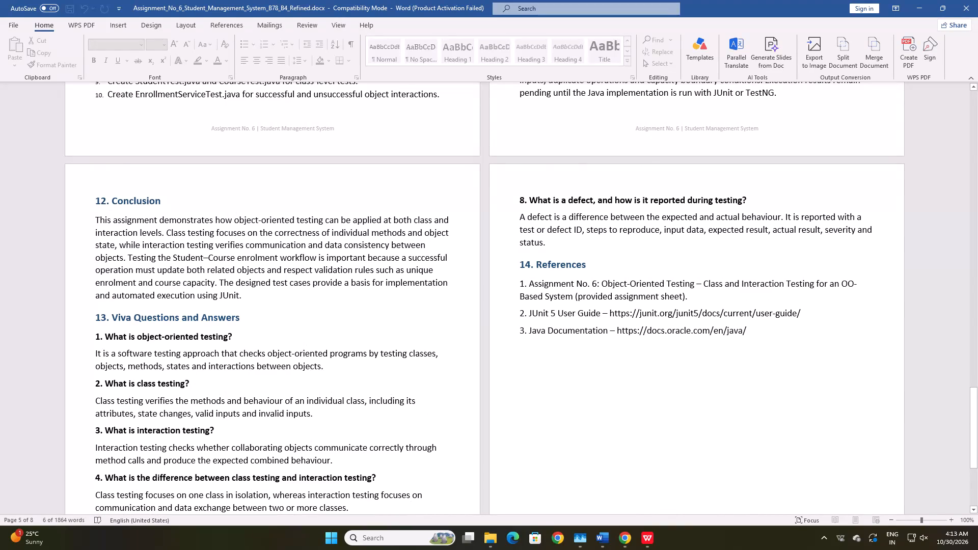
scroll(372, 341, up, 11)
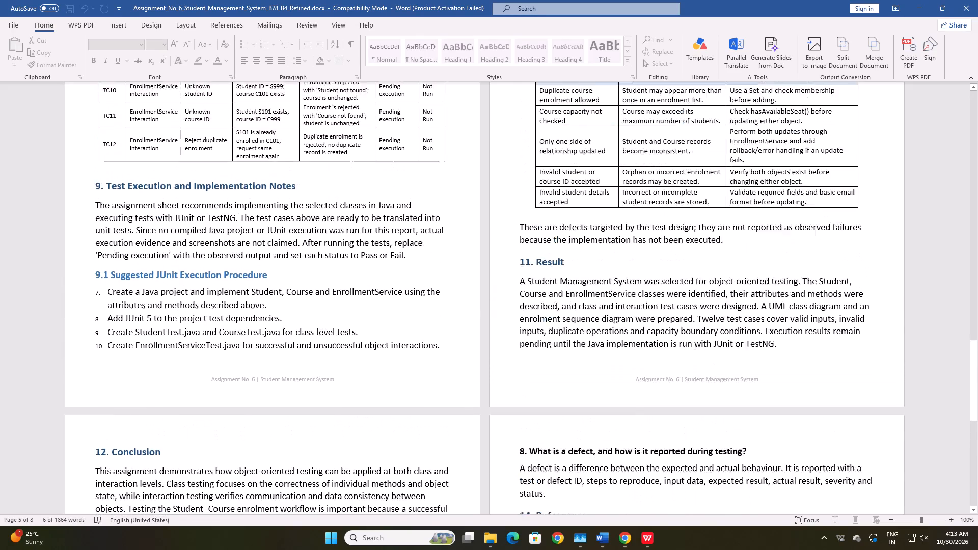
scroll(365, 342, up, 18)
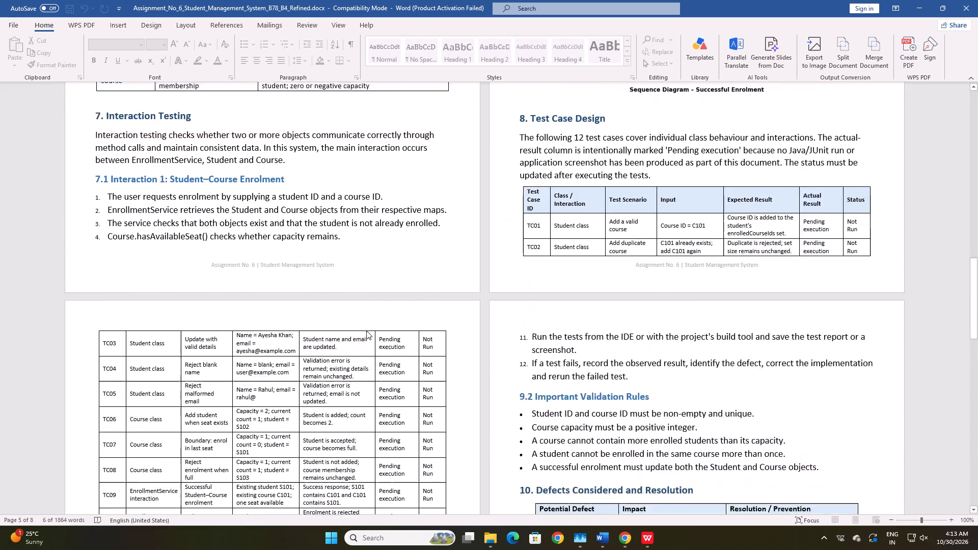
scroll(366, 331, up, 5)
scroll(370, 329, down, 17)
scroll(370, 326, up, 5)
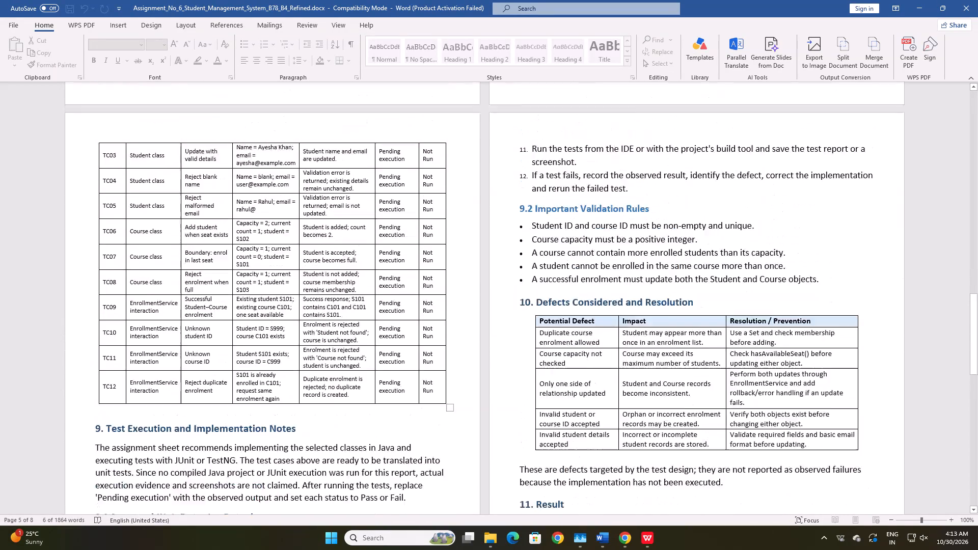
scroll(371, 326, up, 13)
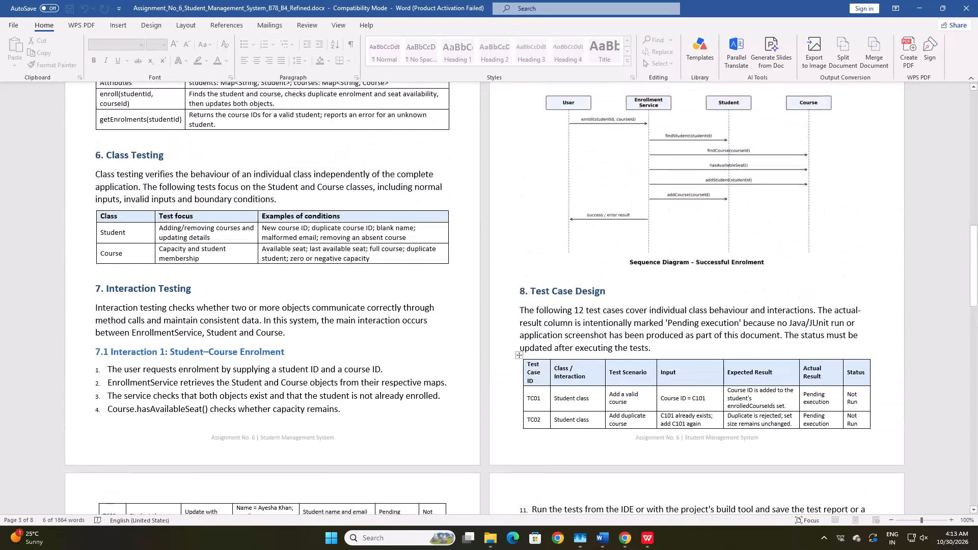
scroll(386, 326, up, 4)
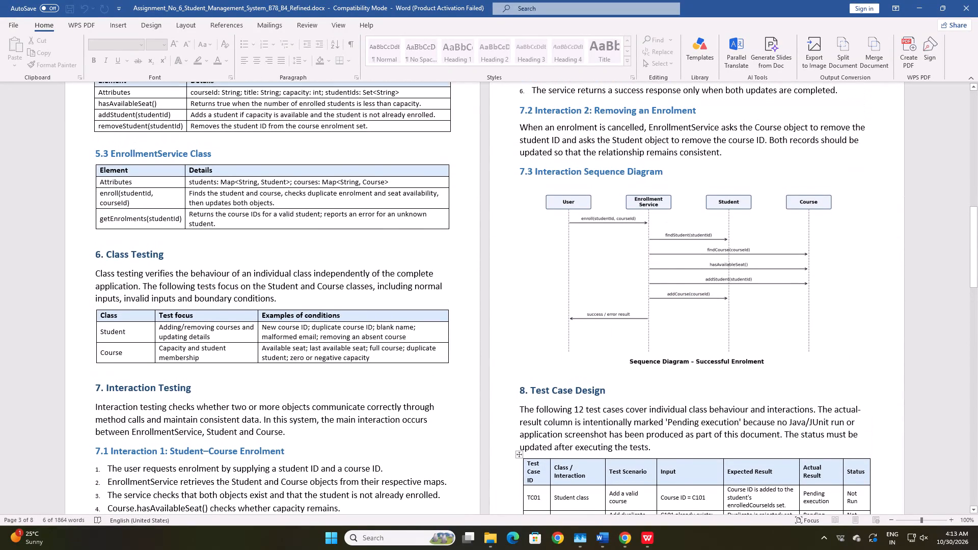
scroll(386, 323, up, 19)
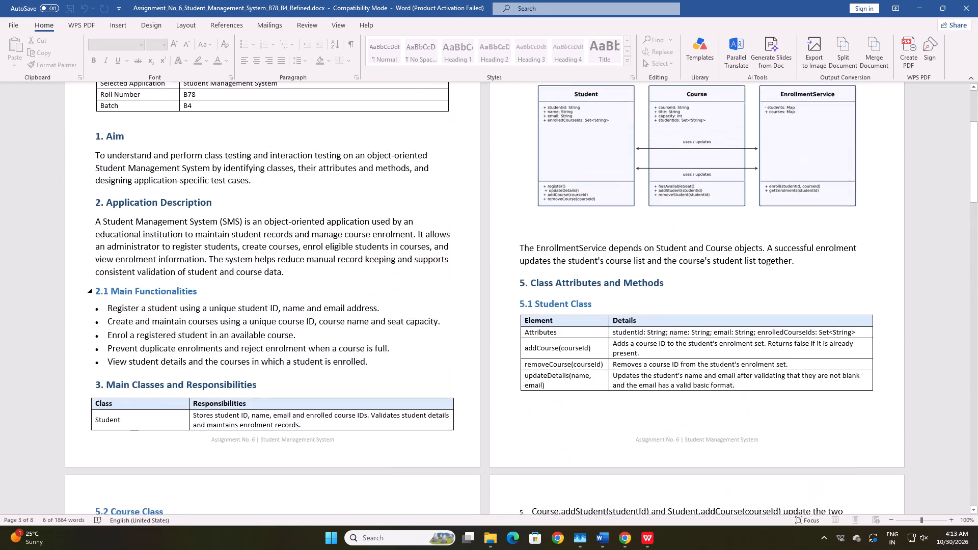
scroll(372, 317, up, 7)
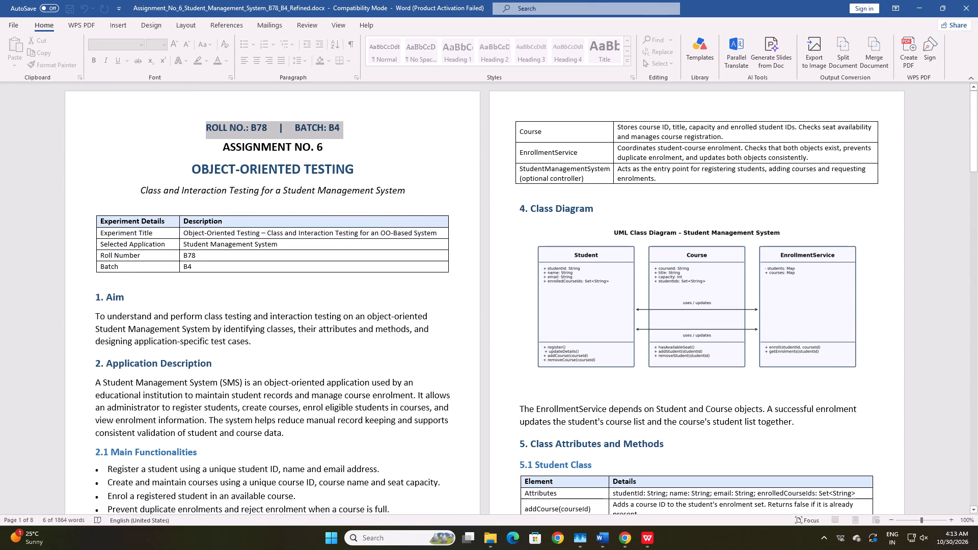
Minimize the refined document's window and close the original Assignment_No_6_Student_Management_System_B78_B4 document.
click(918, 6)
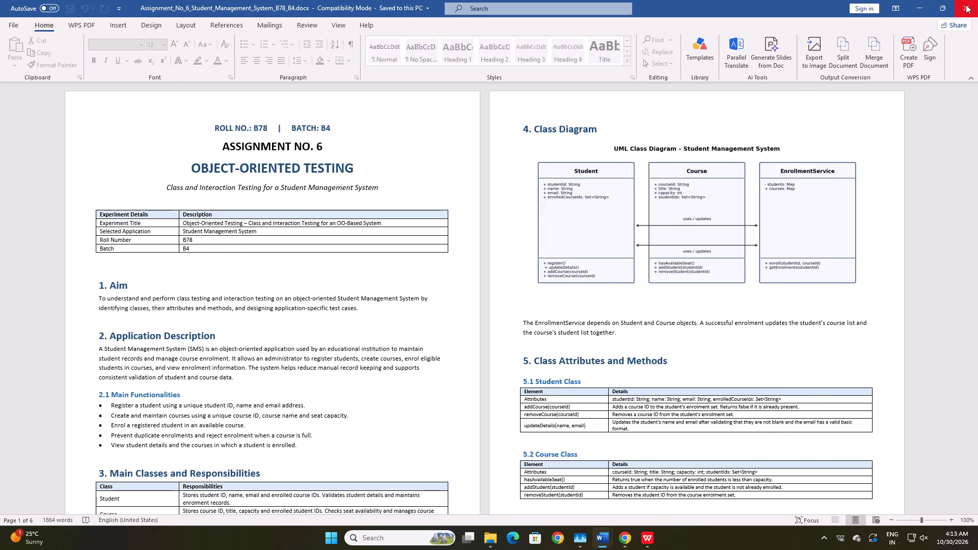
click(966, 5)
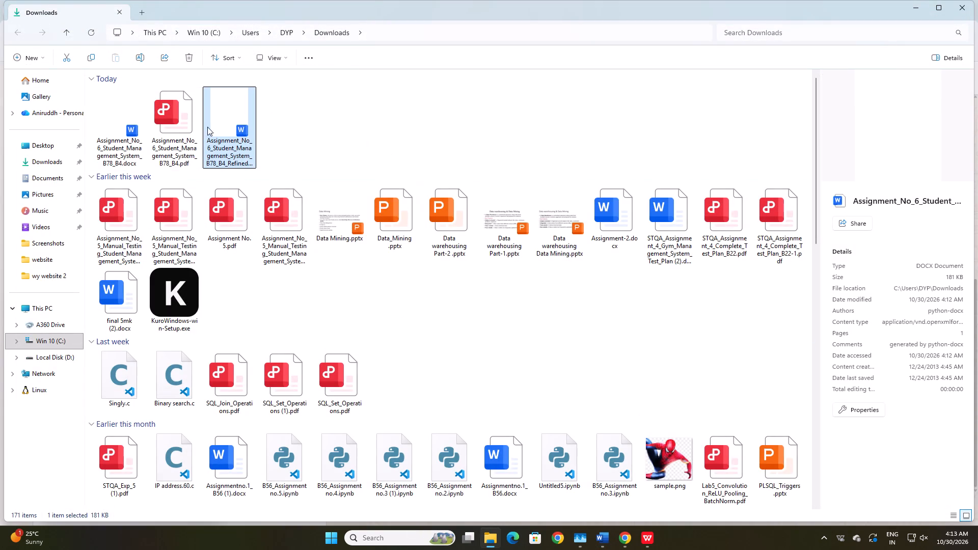
Open the refined Assignment No. 6 document from the Downloads folder in WPS Office as read-only.
click(146, 60)
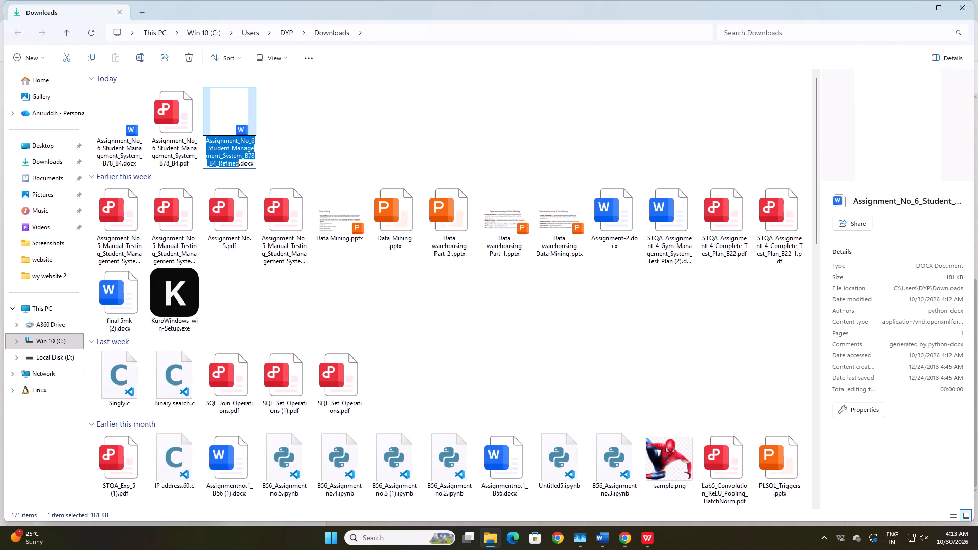
click(300, 138)
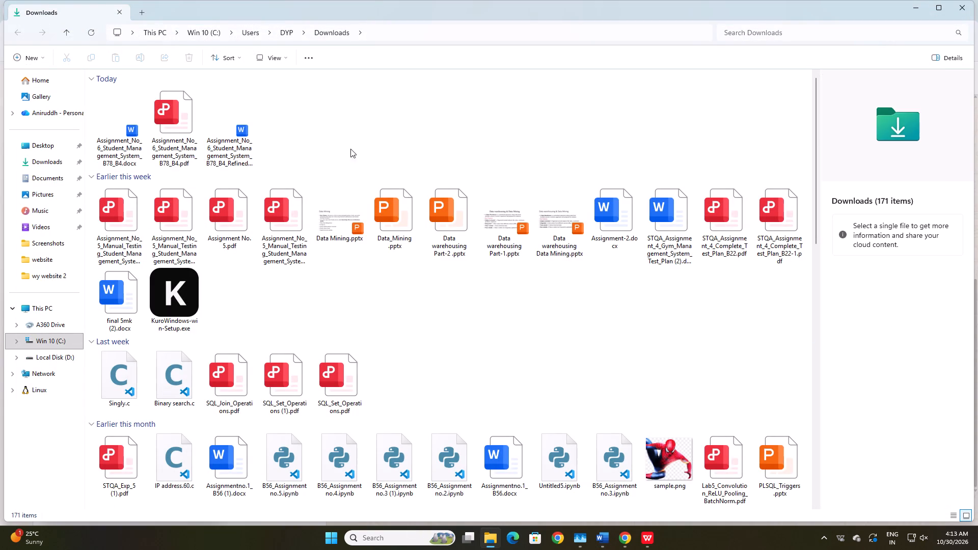
right_click(228, 111)
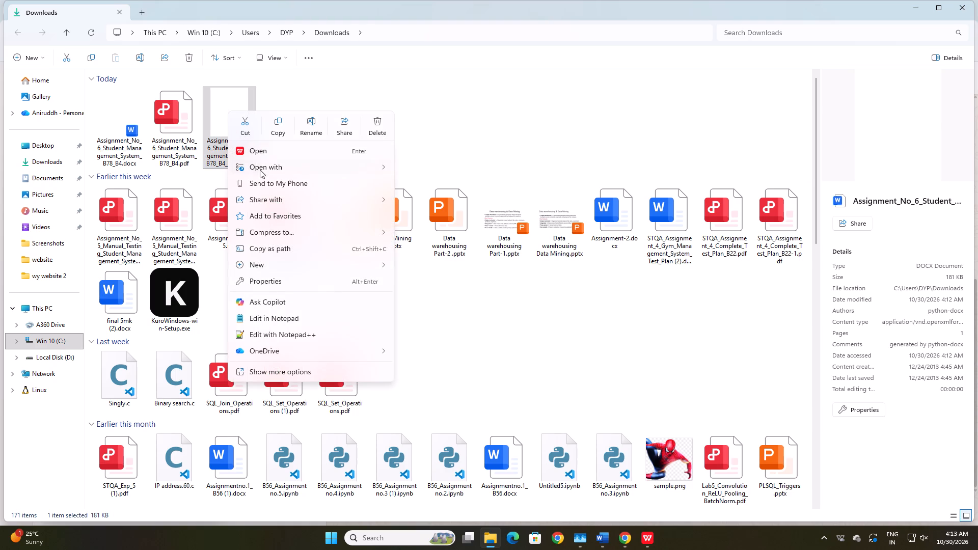
click(260, 154)
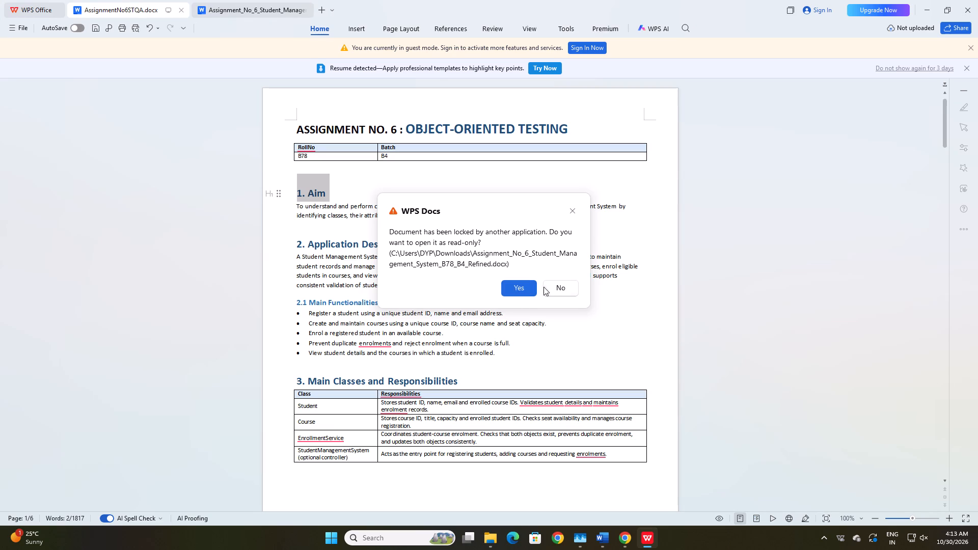
click(516, 290)
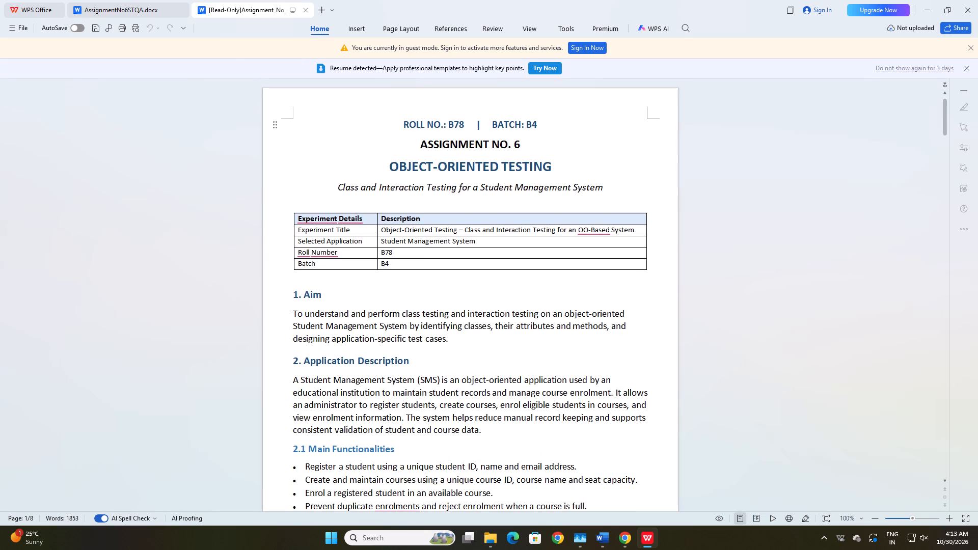
drag(545, 127, 340, 133)
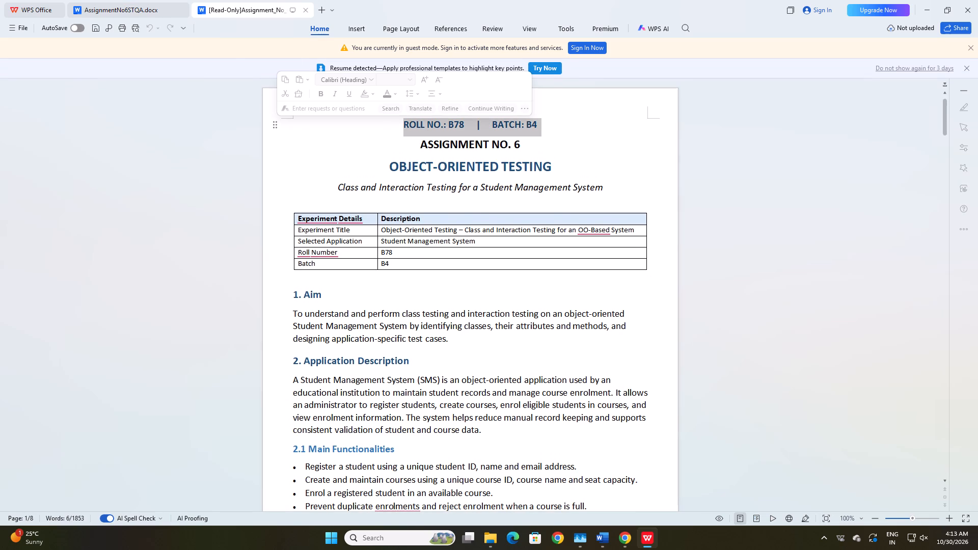
key(BackSpace)
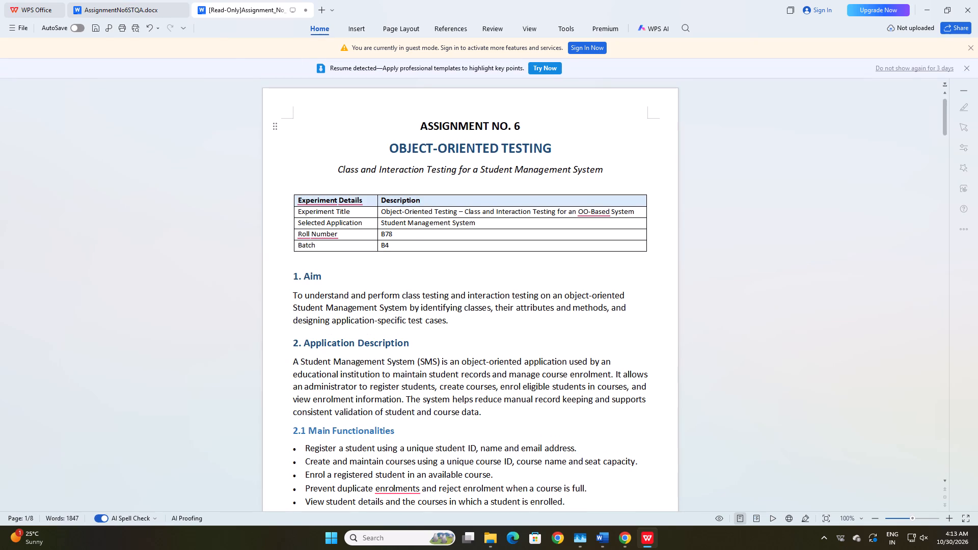
Look through the document from the class diagram to the test case tables and back to the title page.
scroll(377, 244, down, 16)
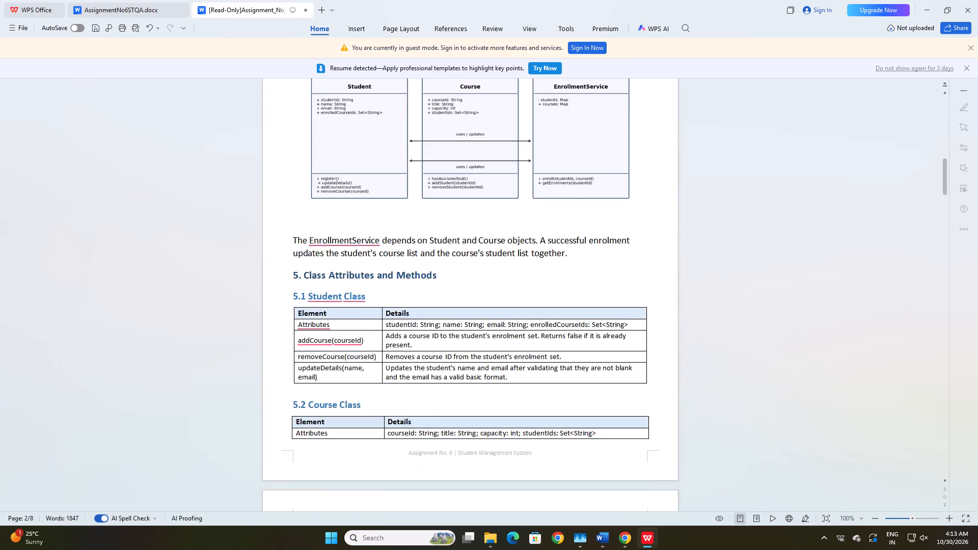
scroll(377, 244, down, 7)
click(455, 148)
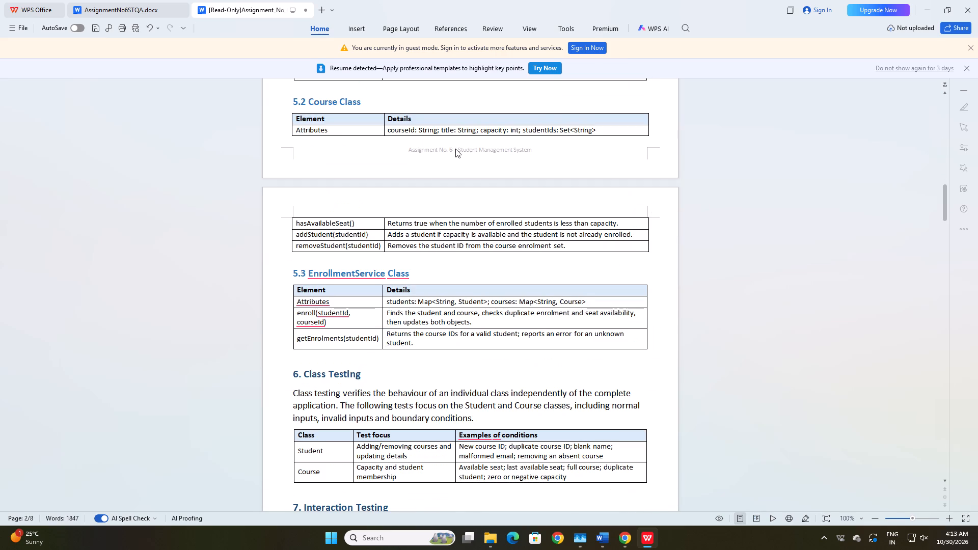
click(459, 148)
scroll(475, 177, down, 20)
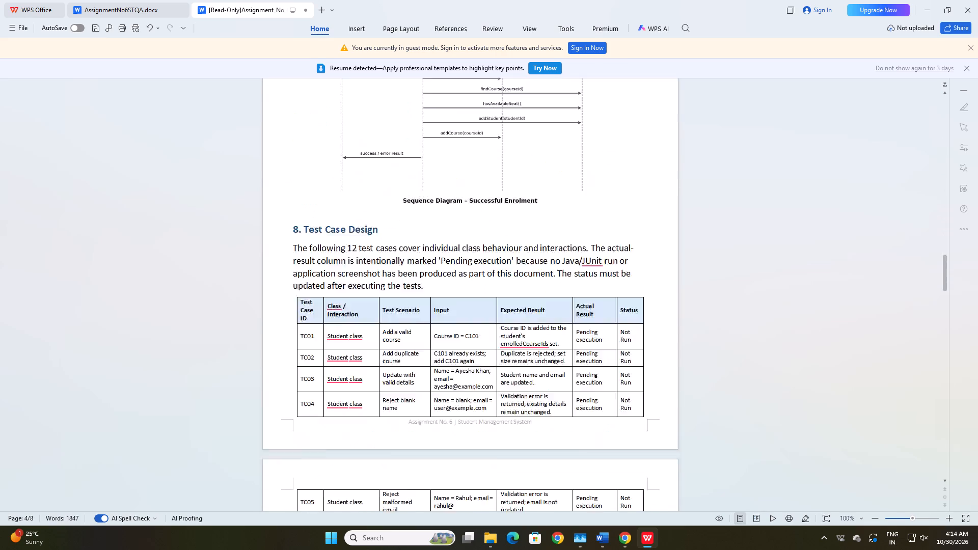
scroll(475, 177, down, 2)
scroll(475, 177, up, 7)
scroll(475, 177, up, 20)
scroll(475, 177, up, 7)
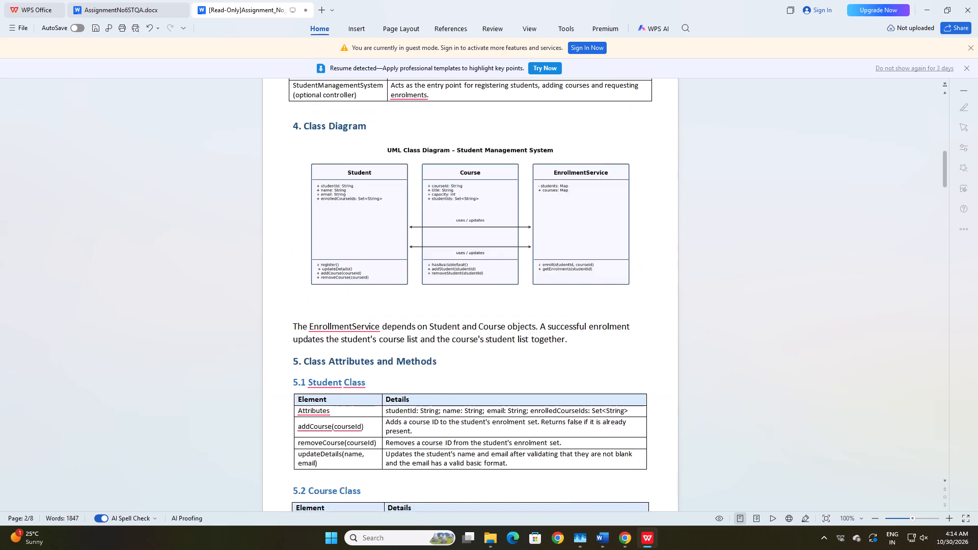
scroll(467, 173, up, 13)
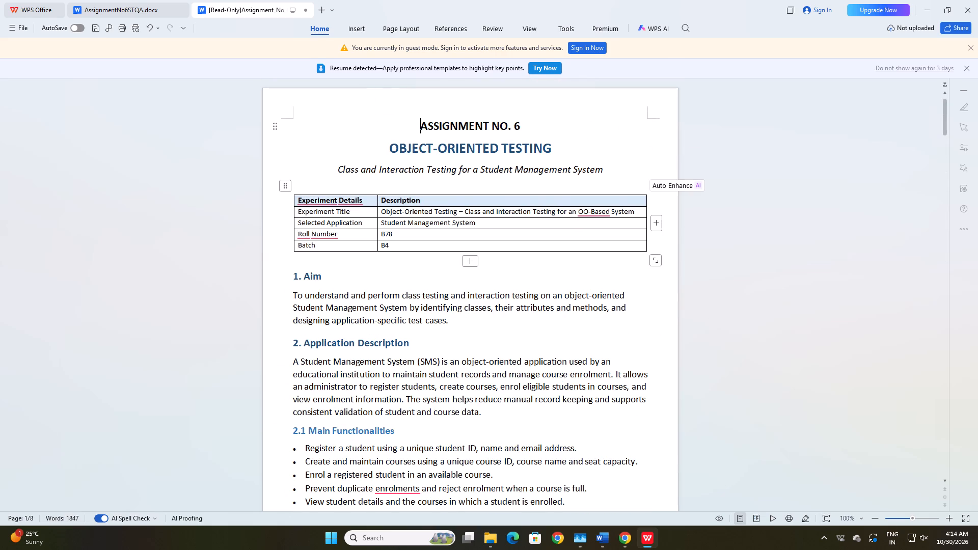
Save a copy of the refined document to the Desktop as Assignment_No_6_STQA.docx in Word Documents format.
click(19, 26)
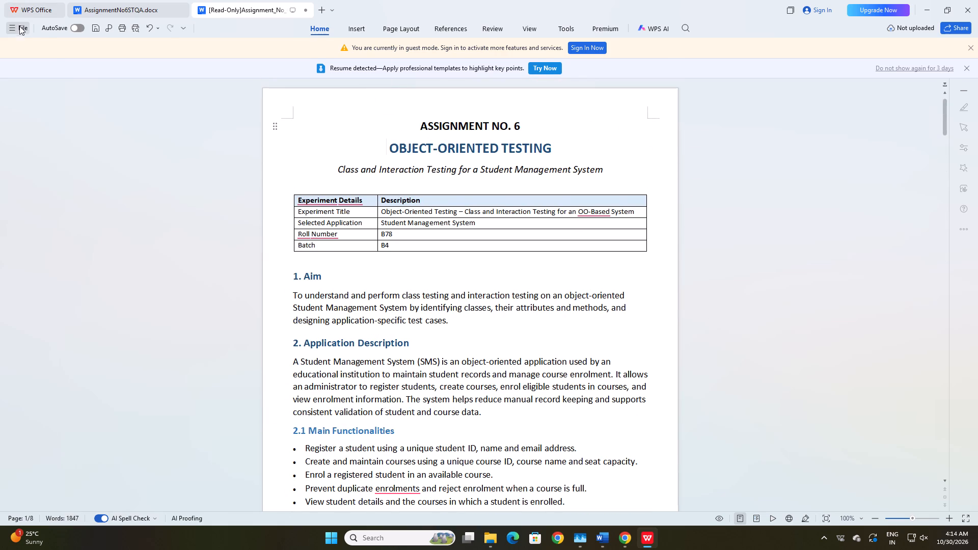
click(42, 123)
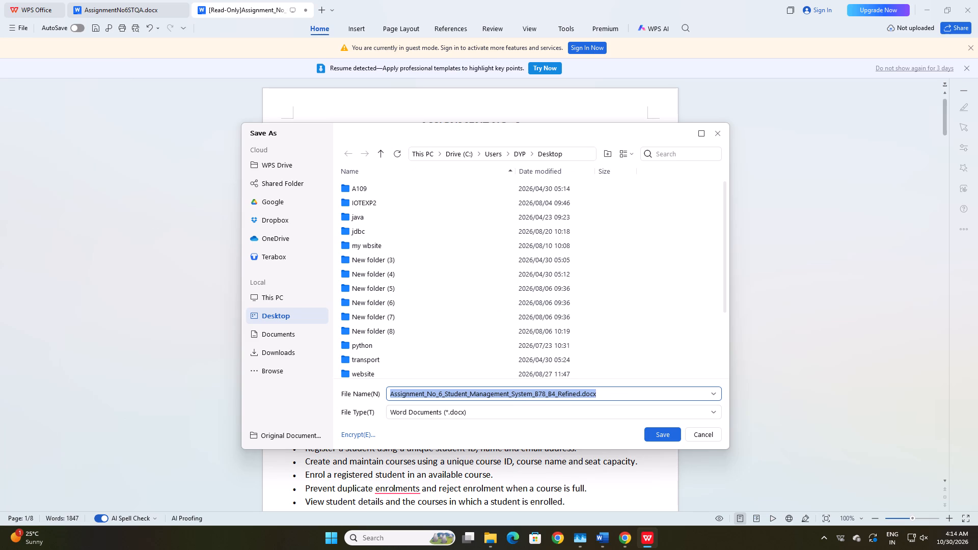
click(581, 394)
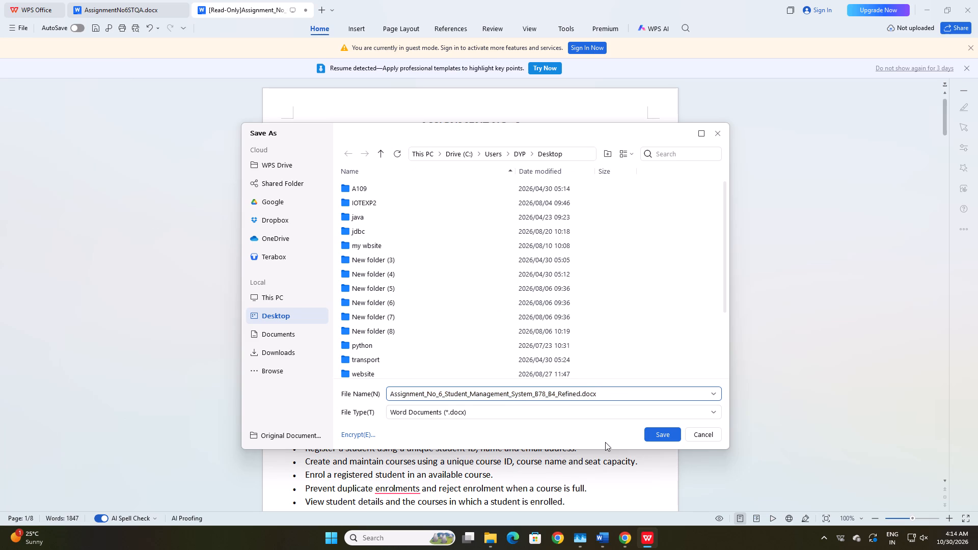
key(BackSpace)
key(BackSpace)
key(BackSpace)
key(BackSpace)
key(BackSpace)
key(BackSpace)
key(BackSpace)
key(BackSpace)
key(BackSpace)
key(BackSpace)
key(BackSpace)
key(BackSpace)
key(BackSpace)
key(BackSpace)
key(BackSpace)
key(BackSpace)
key(BackSpace)
key(BackSpace)
key(BackSpace)
key(BackSpace)
key(BackSpace)
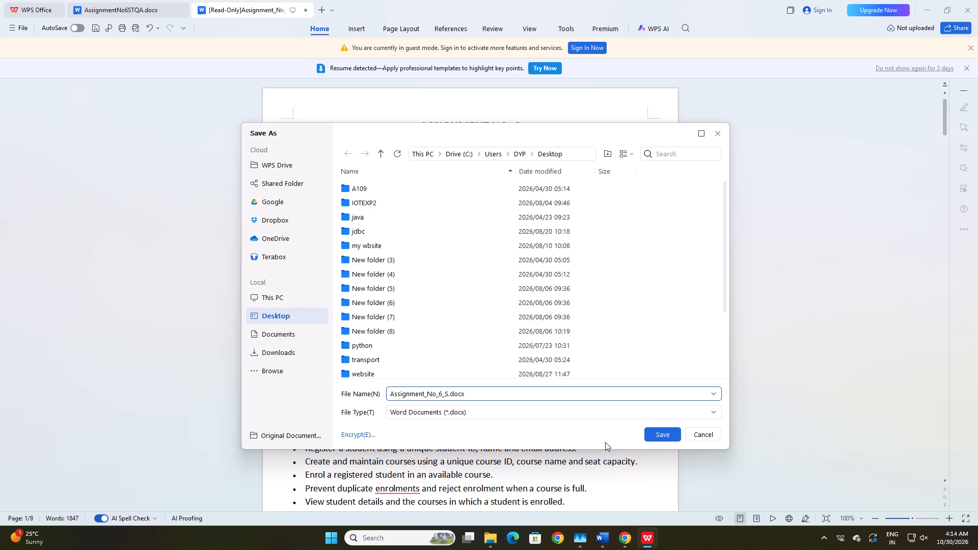
text(TQA)
click(297, 316)
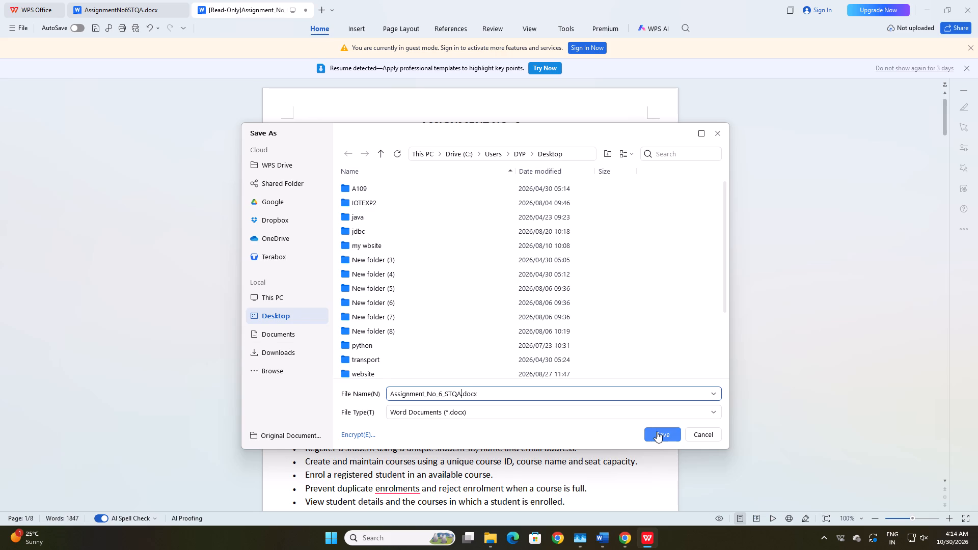
click(657, 431)
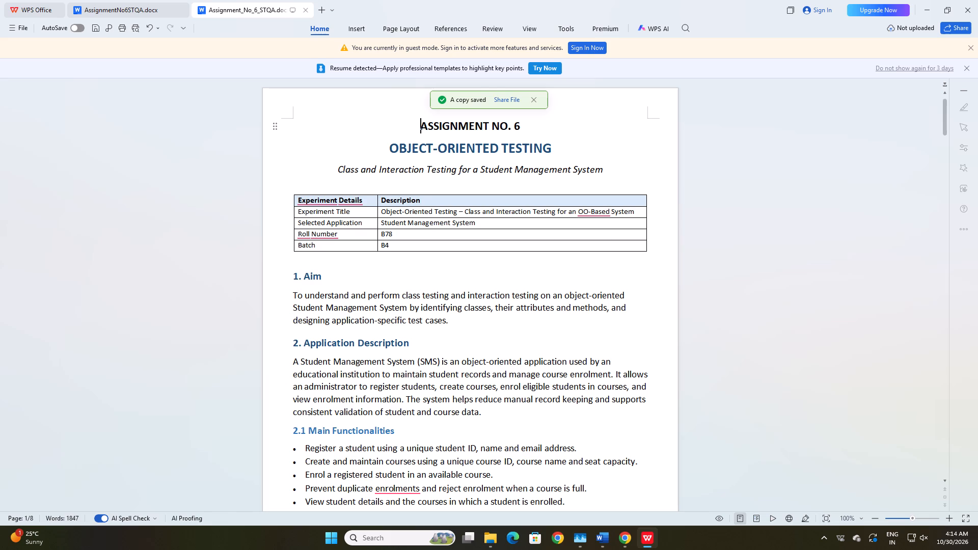
key(ctrl+s)
Save the document to the Desktop in PDF format as Assignment_No_6_STQA.pdf.
click(20, 23)
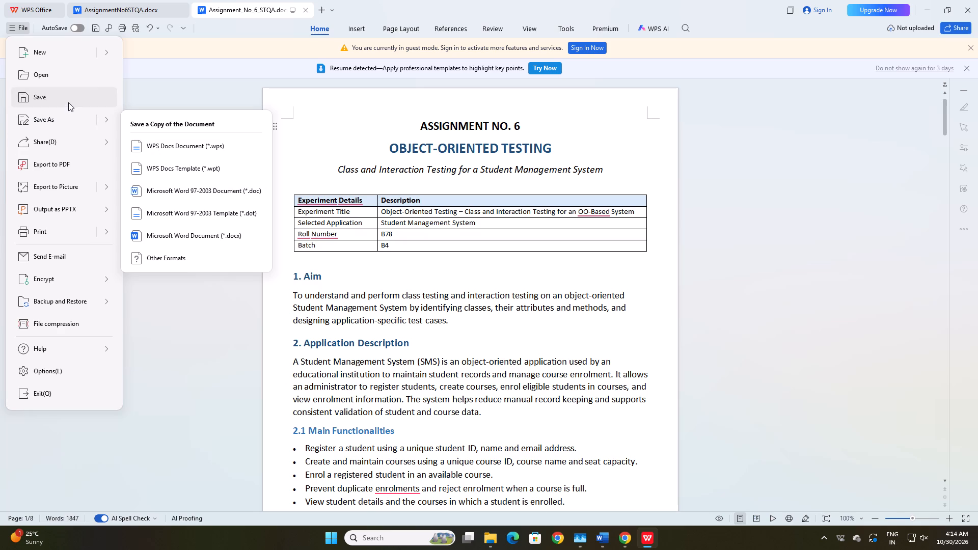
click(105, 123)
click(153, 258)
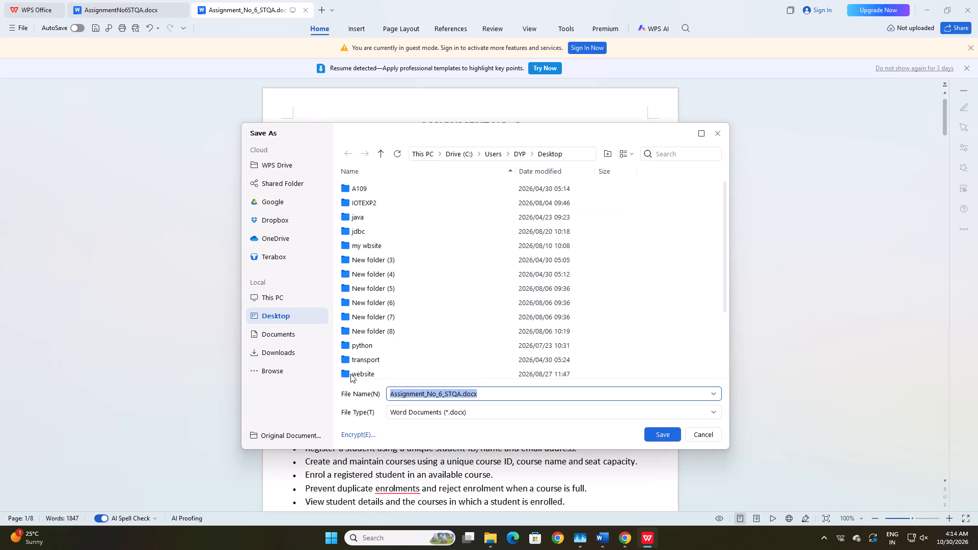
click(477, 409)
scroll(436, 478, down, 4)
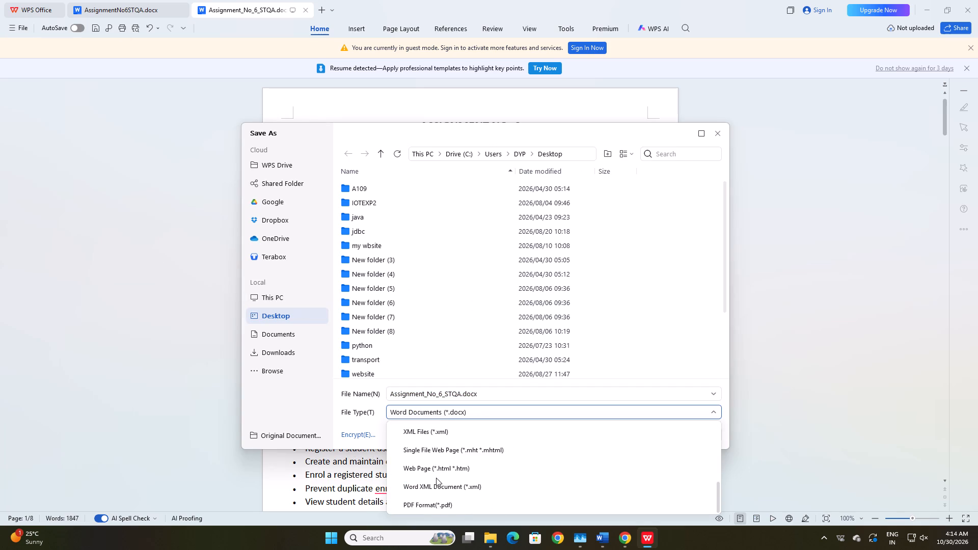
click(438, 509)
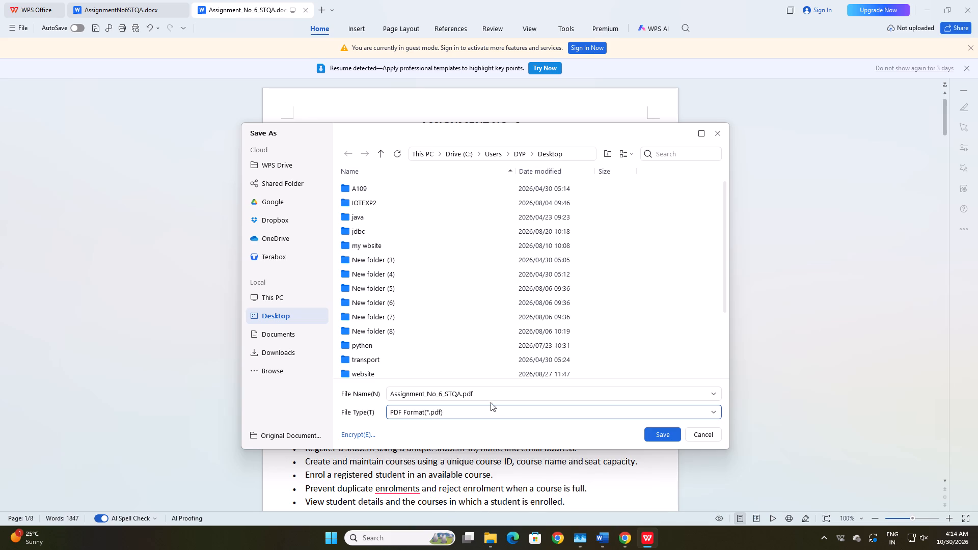
click(663, 432)
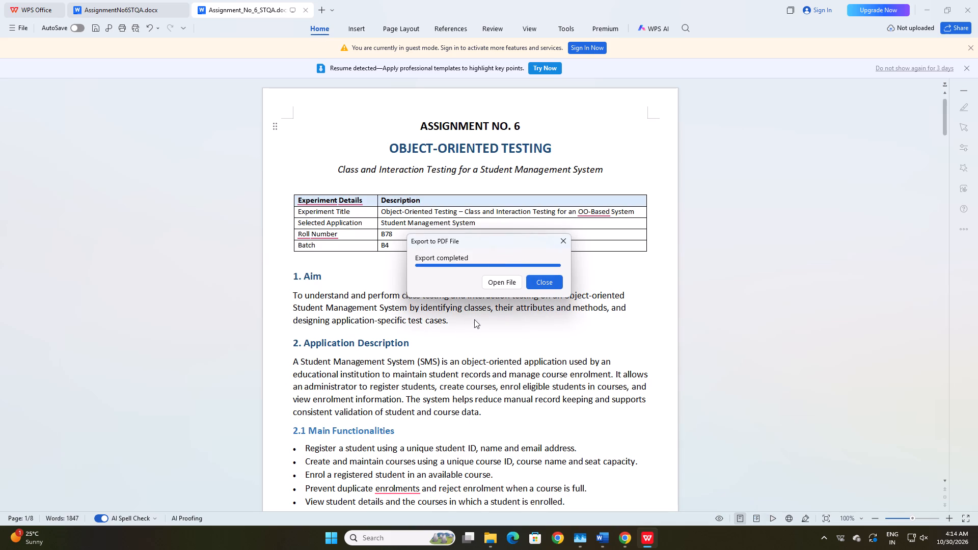
Open the exported PDF and look through all its pages down to the References section at the end.
click(494, 282)
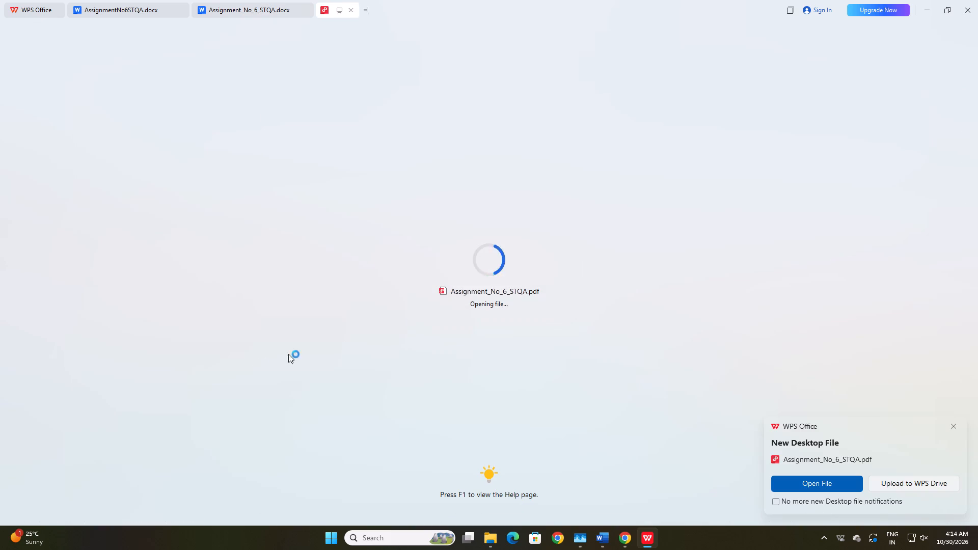
scroll(313, 327, down, 11)
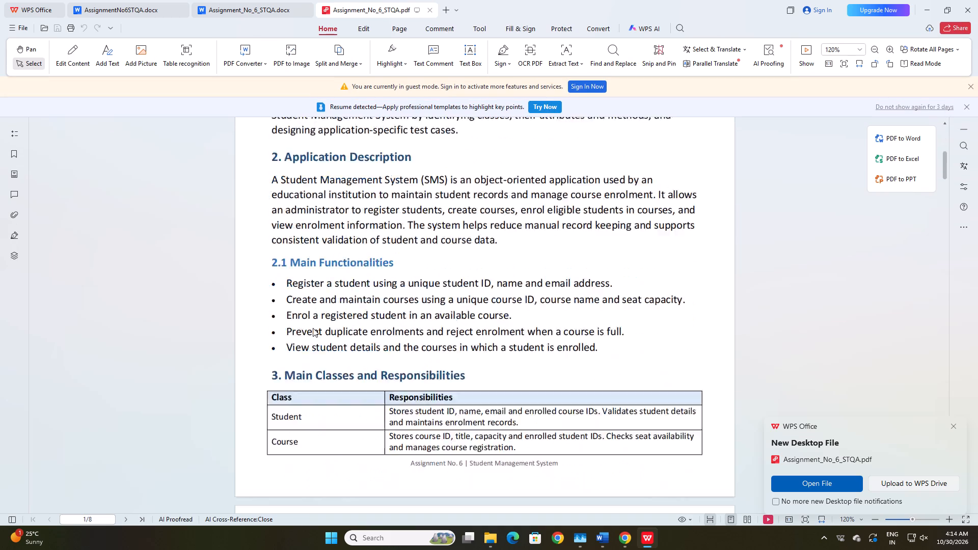
scroll(313, 328, down, 15)
scroll(301, 350, down, 20)
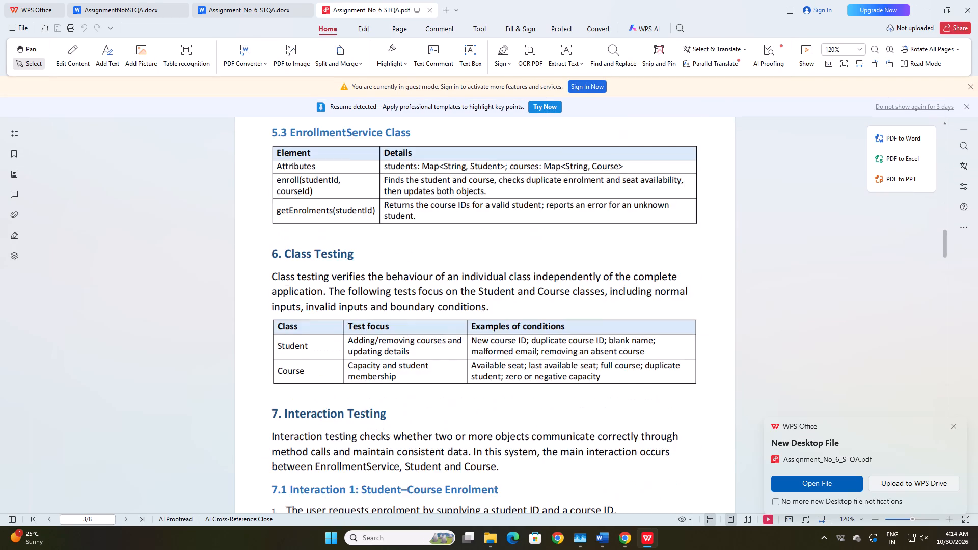
scroll(301, 350, down, 7)
scroll(301, 350, down, 14)
scroll(301, 350, down, 14)
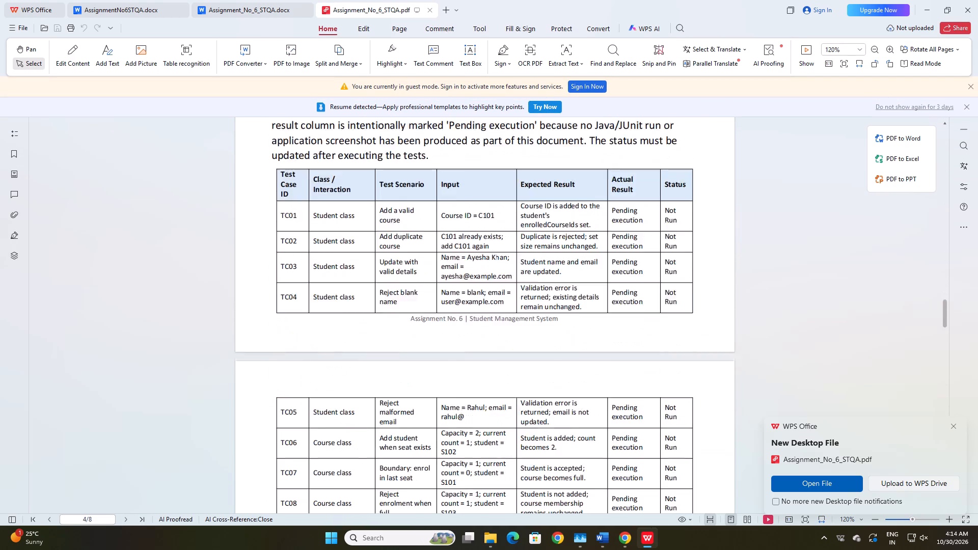
scroll(301, 350, down, 13)
scroll(300, 350, down, 20)
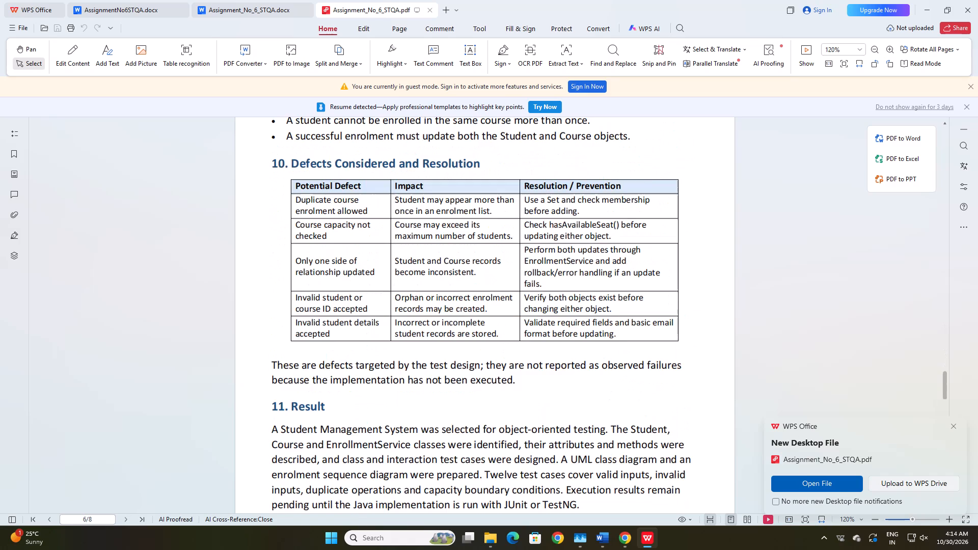
scroll(300, 349, down, 13)
scroll(300, 349, down, 13)
scroll(294, 352, down, 9)
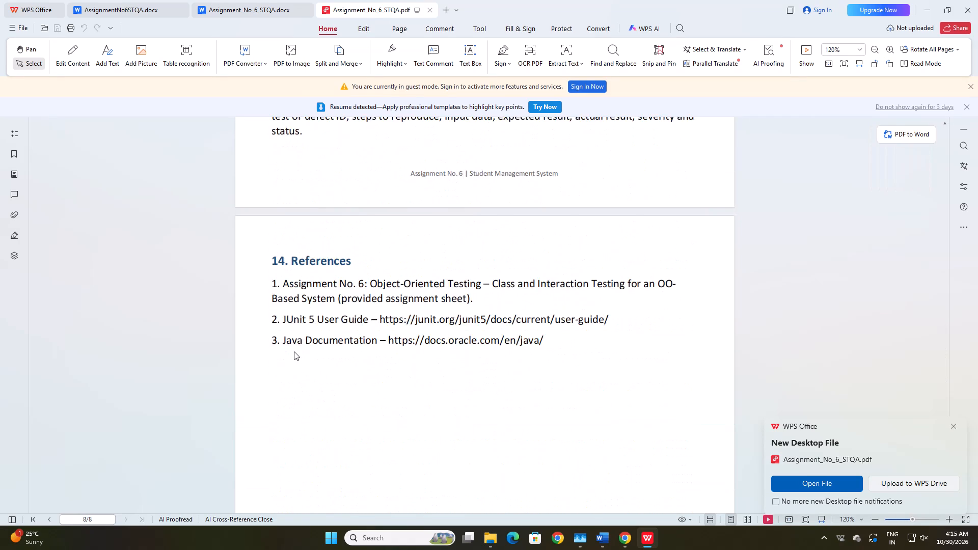
scroll(294, 351, down, 10)
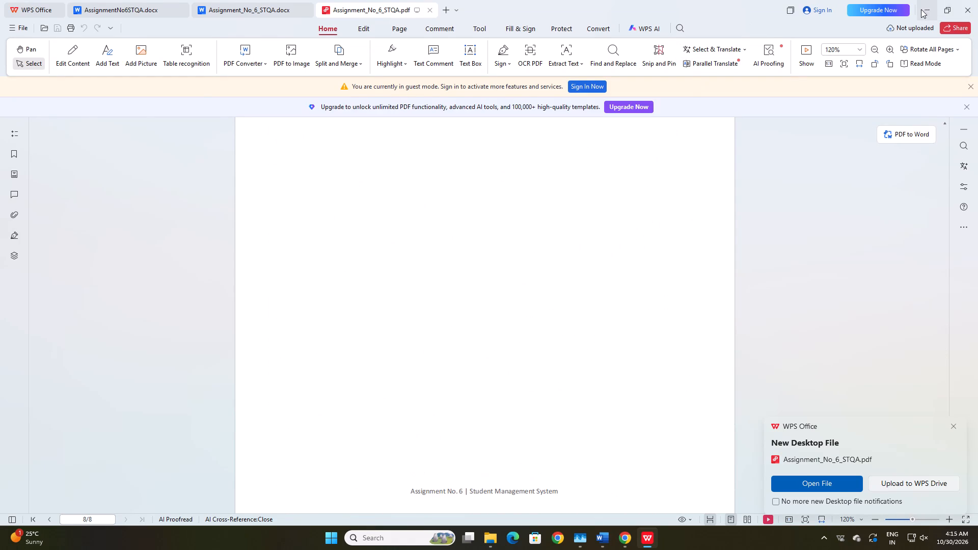
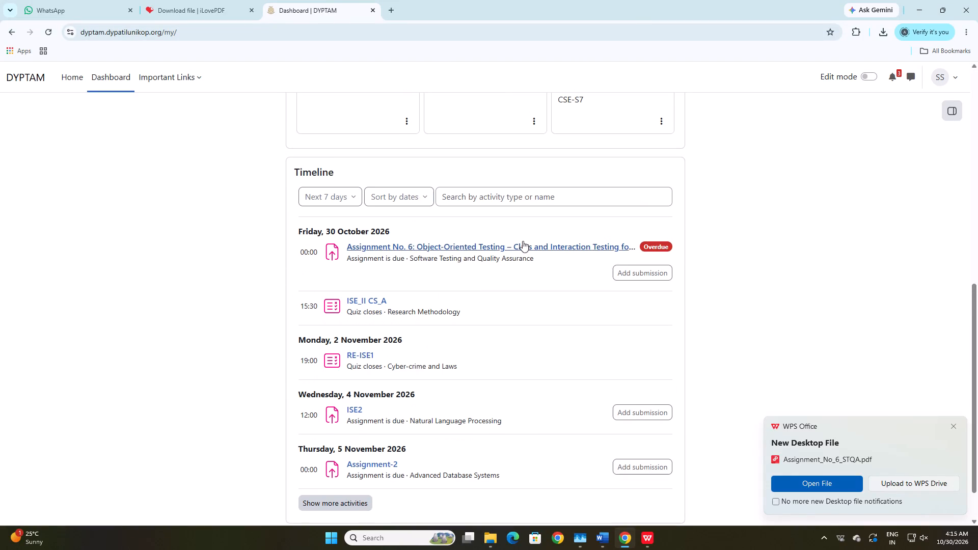
Start a submission for Assignment No. 6: Object-Oriented Testing and upload Assignment_No_6_STQA.pdf from the Desktop to it.
click(524, 243)
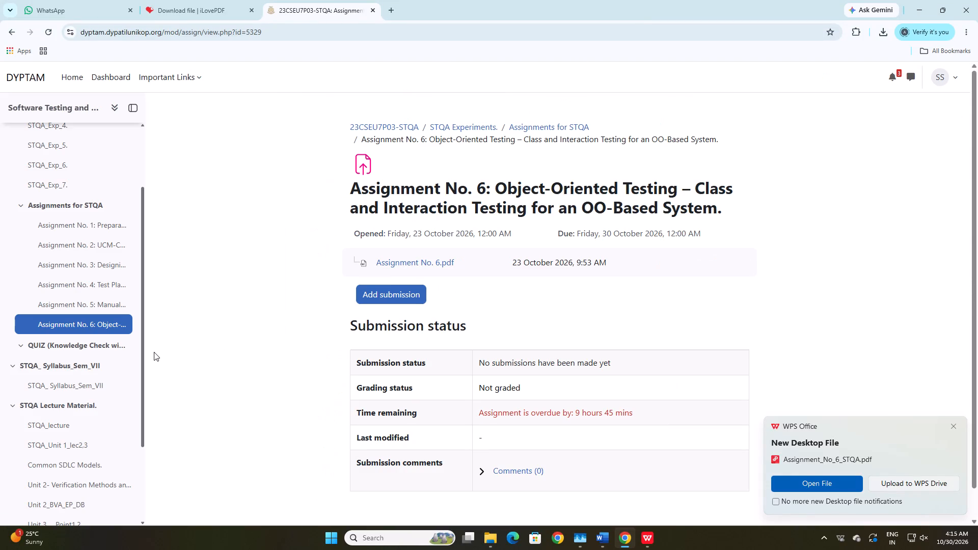
scroll(367, 389, down, 6)
scroll(366, 390, up, 4)
click(386, 292)
click(462, 348)
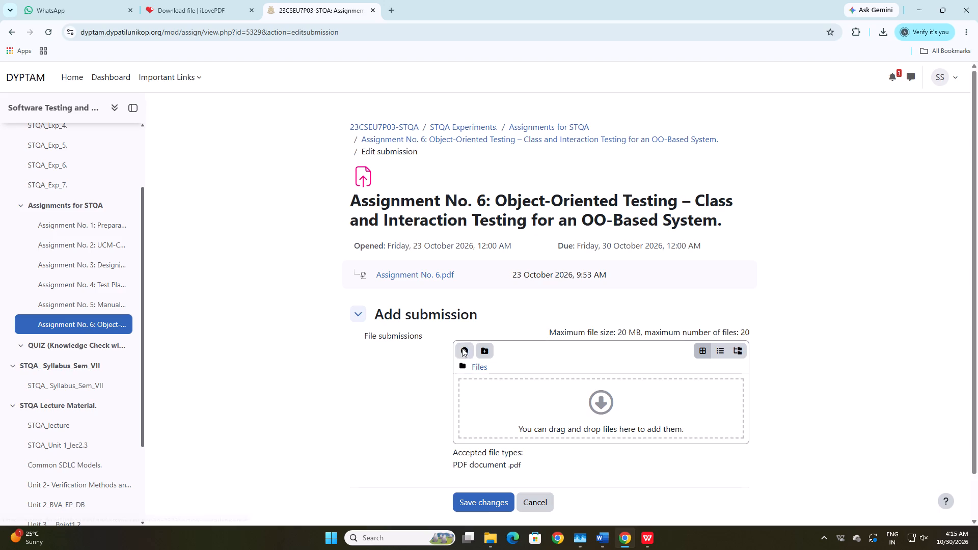
click(416, 259)
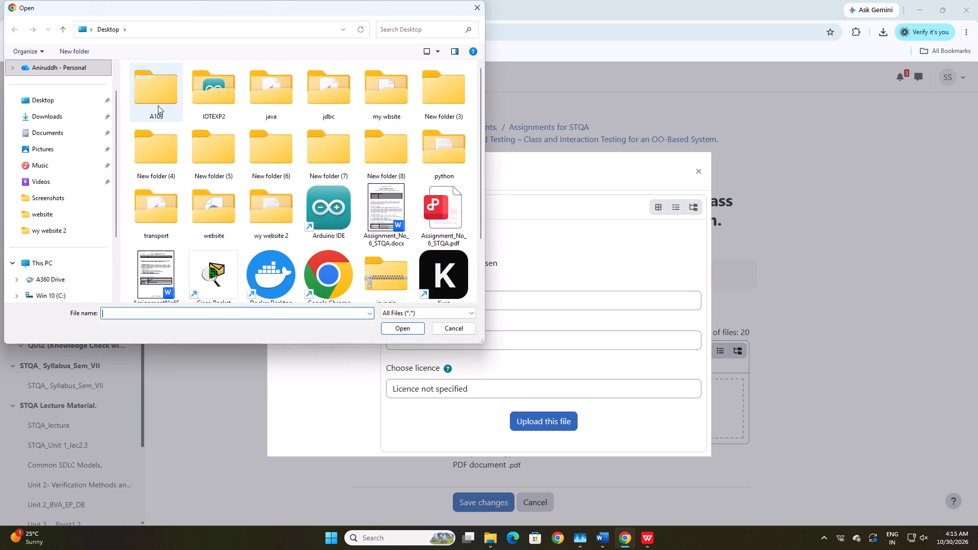
click(57, 116)
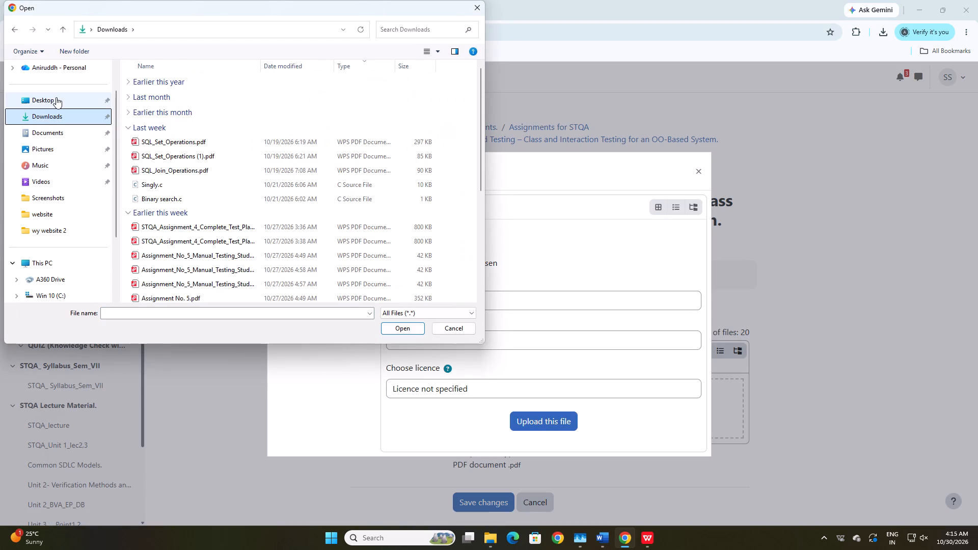
click(56, 97)
scroll(181, 197, down, 5)
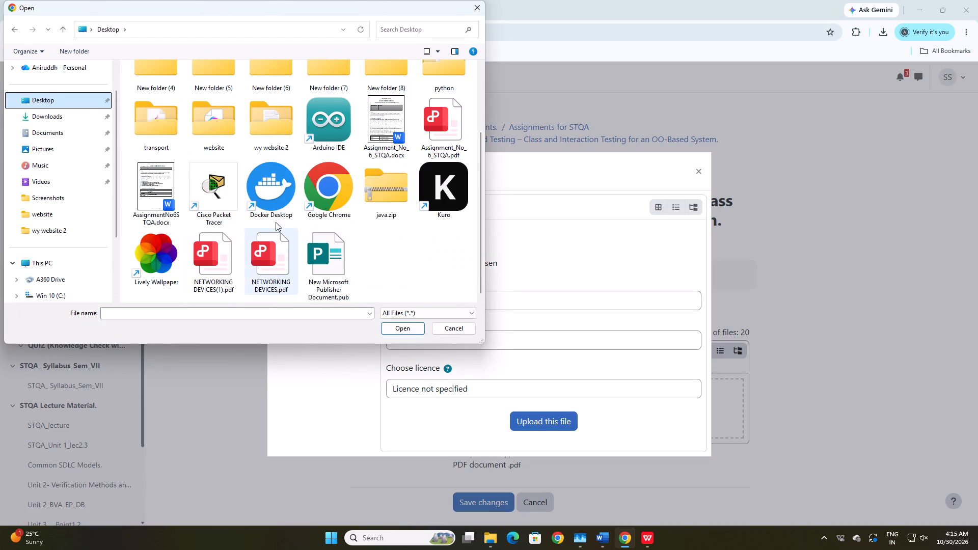
click(447, 123)
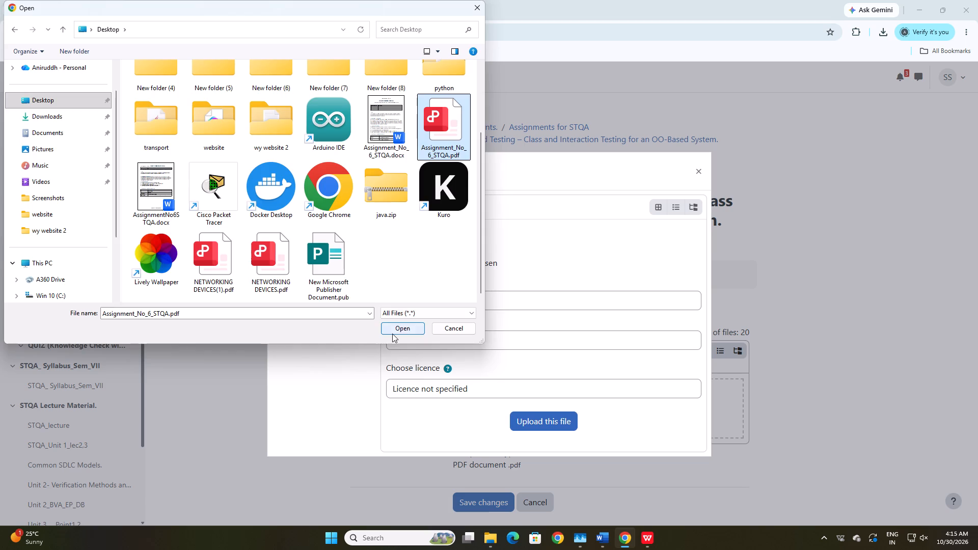
click(392, 334)
click(524, 422)
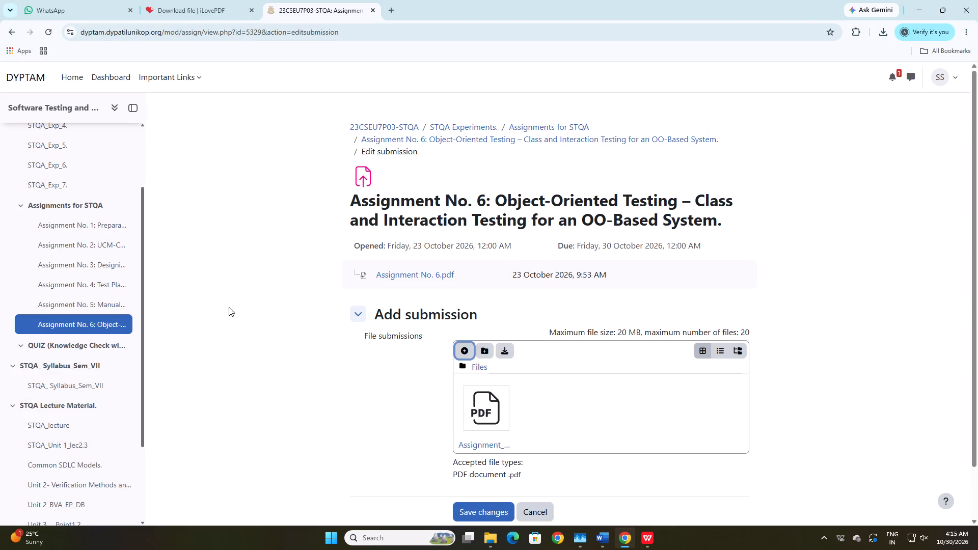
Save the Assignment No. 6 submission and check its submission status.
scroll(603, 454, down, 4)
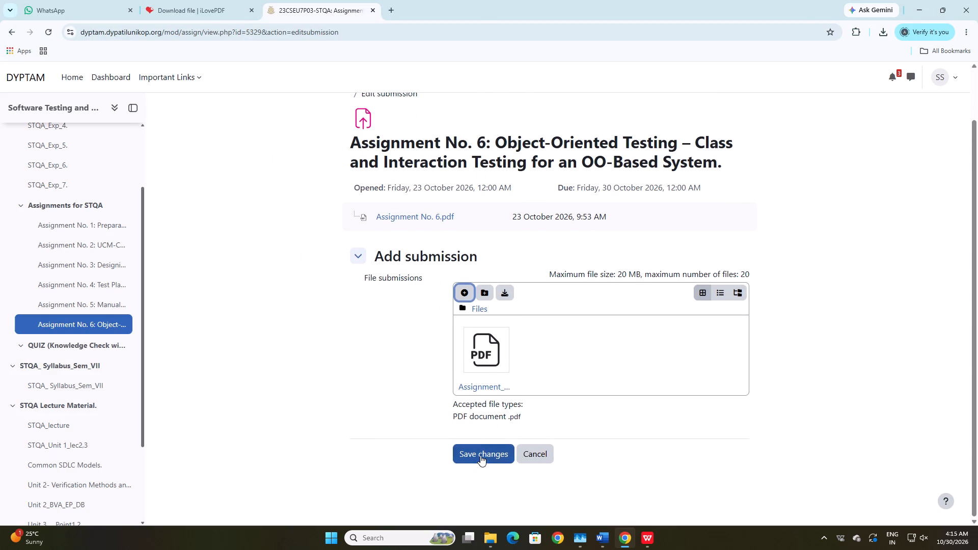
click(479, 449)
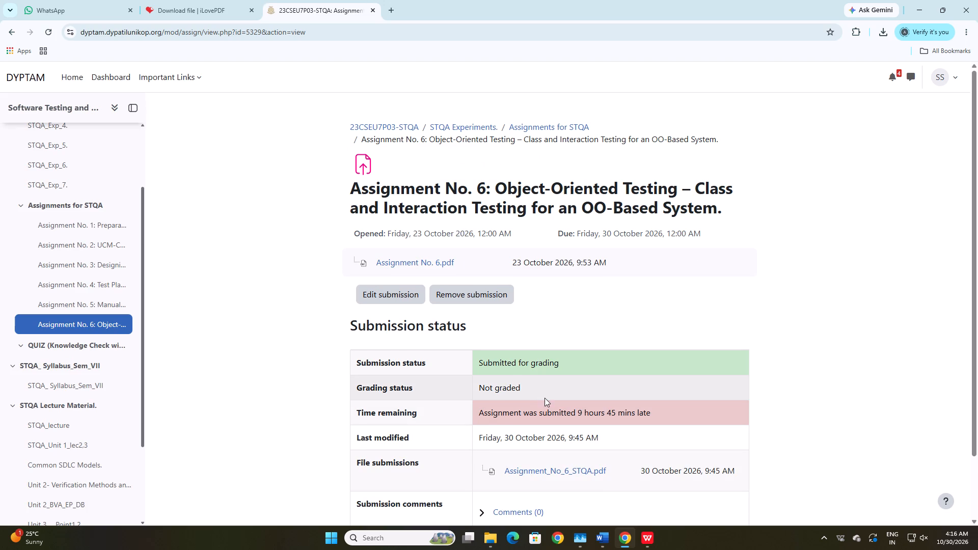
scroll(545, 398, down, 5)
scroll(135, 337, up, 11)
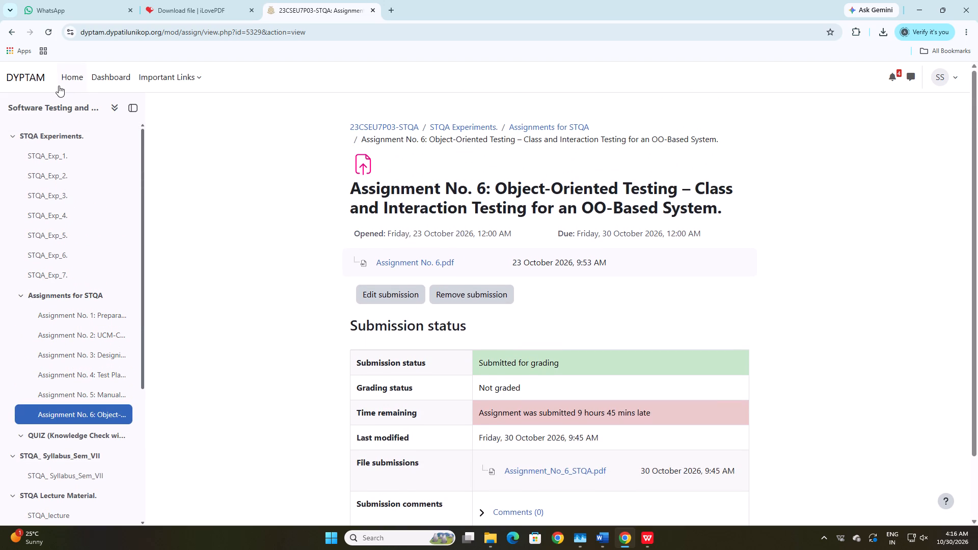
Return to the Dashboard and mark all notifications as read.
click(66, 81)
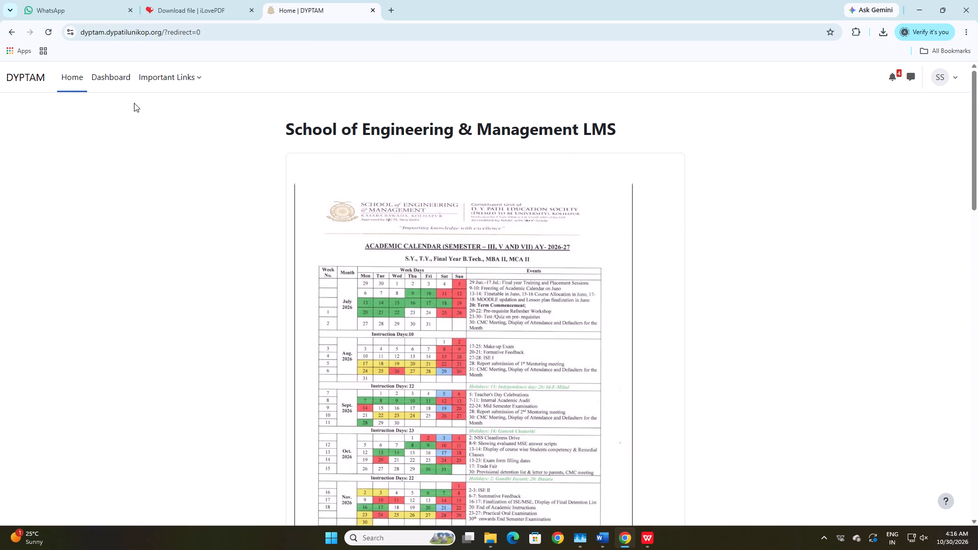
click(113, 76)
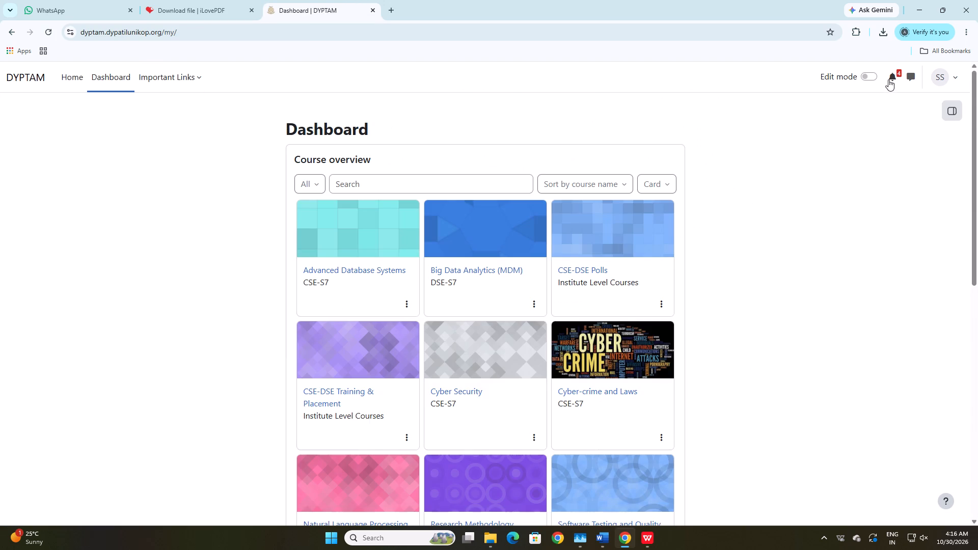
click(888, 79)
click(851, 103)
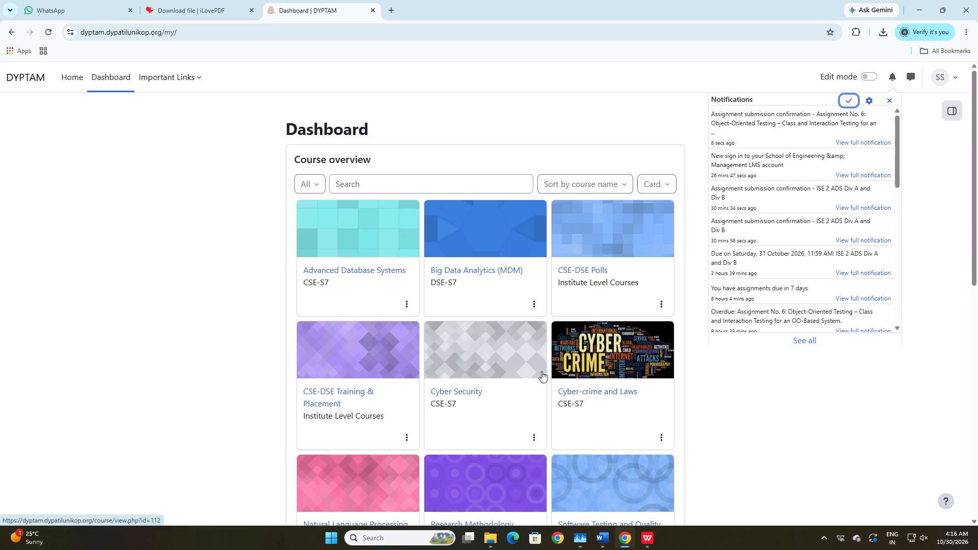
Open STQA_Exp_7 from the Software Testing and Quality Assurance course and read through it to the Viva Questions and Answers page.
scroll(475, 383, down, 4)
click(603, 319)
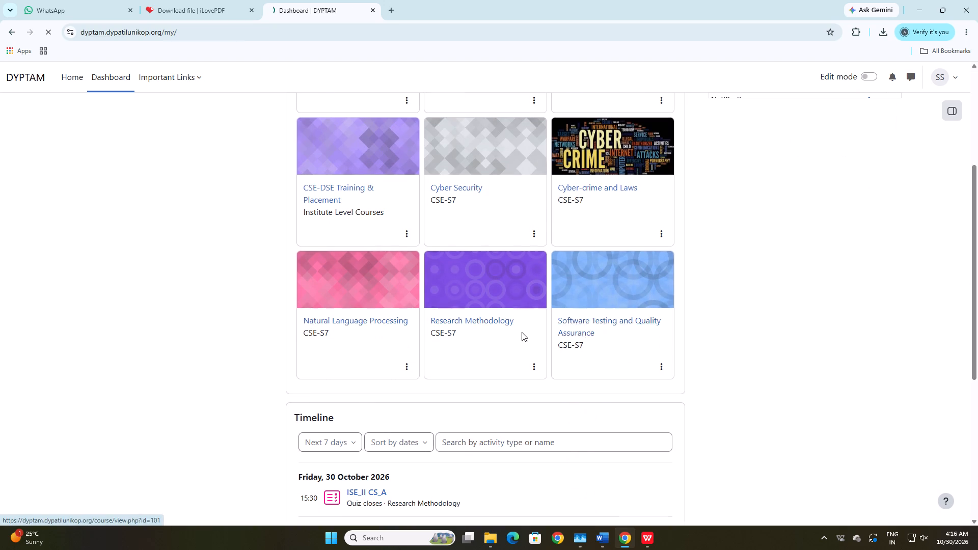
click(78, 278)
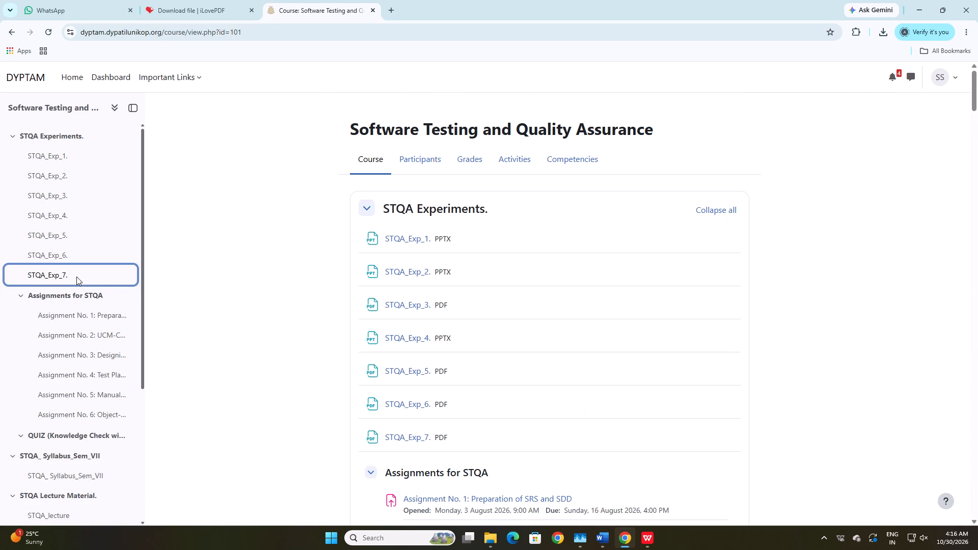
click(411, 438)
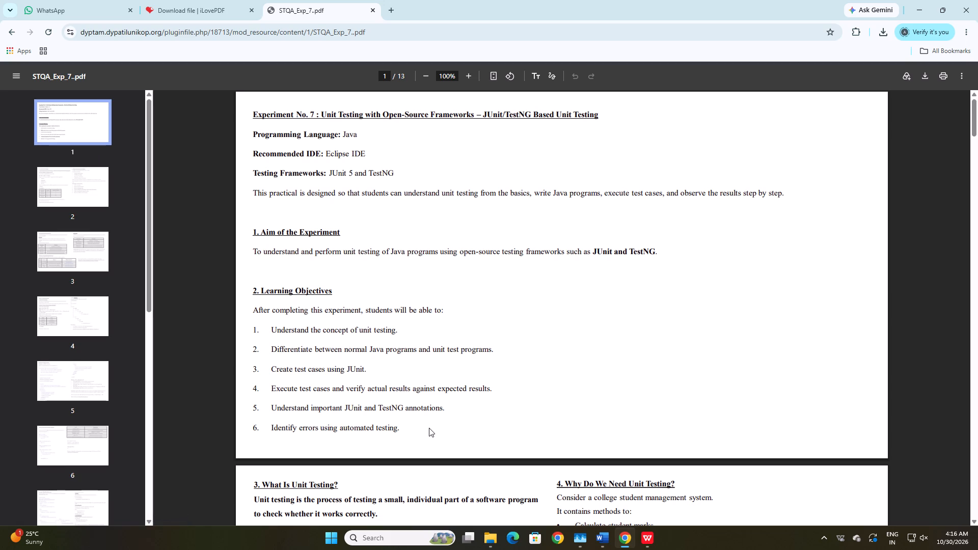
scroll(438, 380, down, 5)
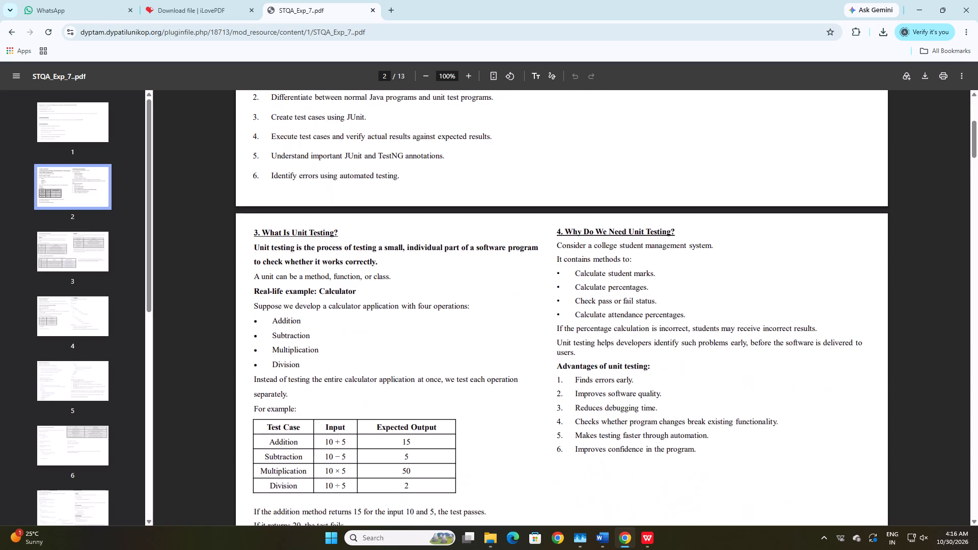
scroll(438, 380, down, 3)
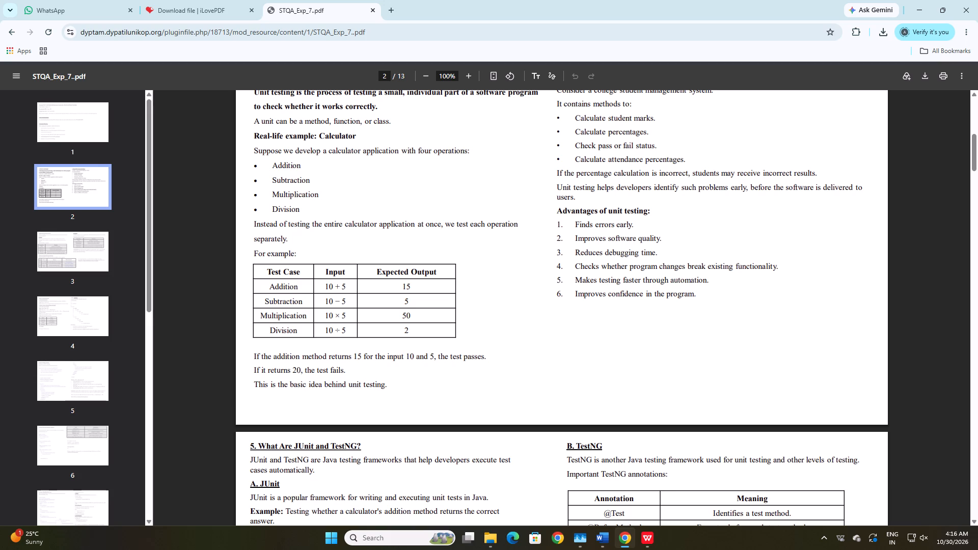
scroll(509, 277, down, 9)
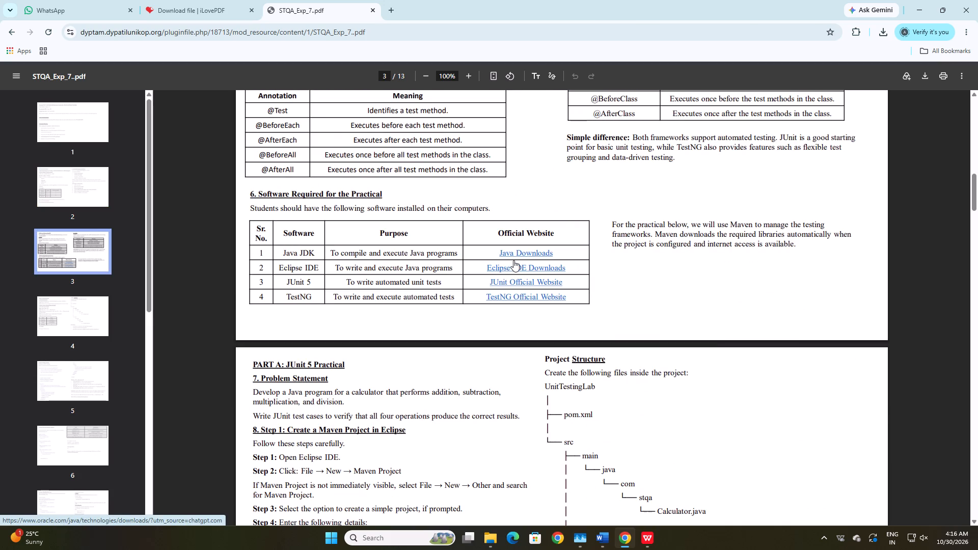
scroll(620, 394, down, 5)
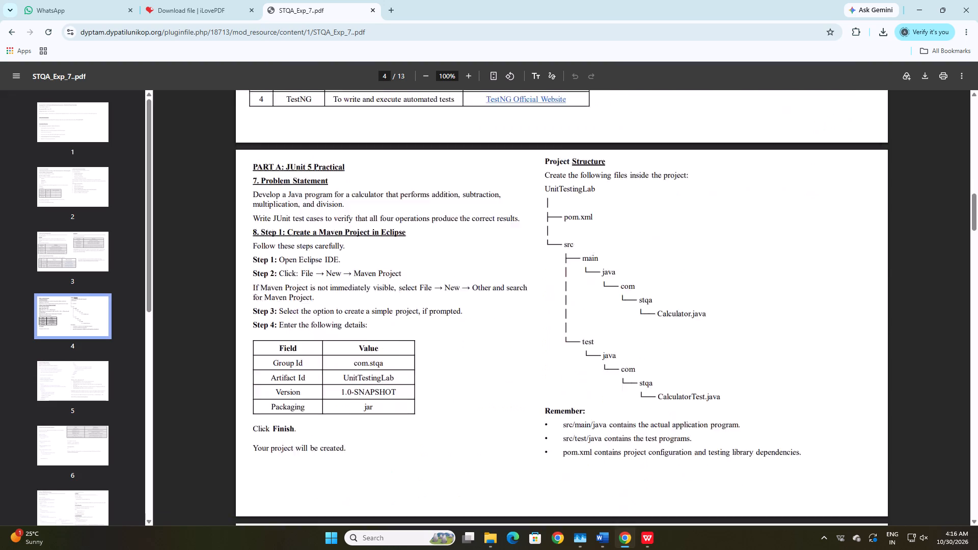
scroll(623, 375, down, 8)
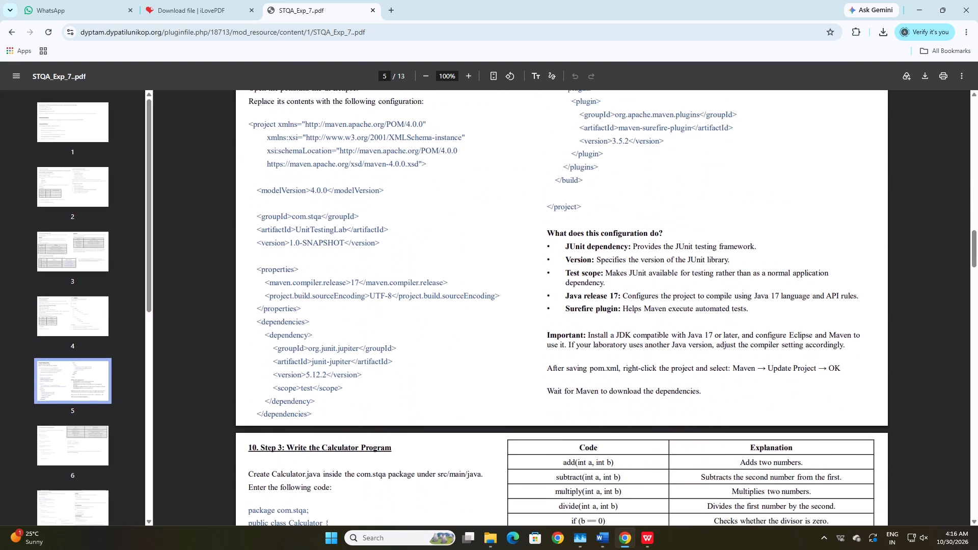
scroll(623, 375, up, 1)
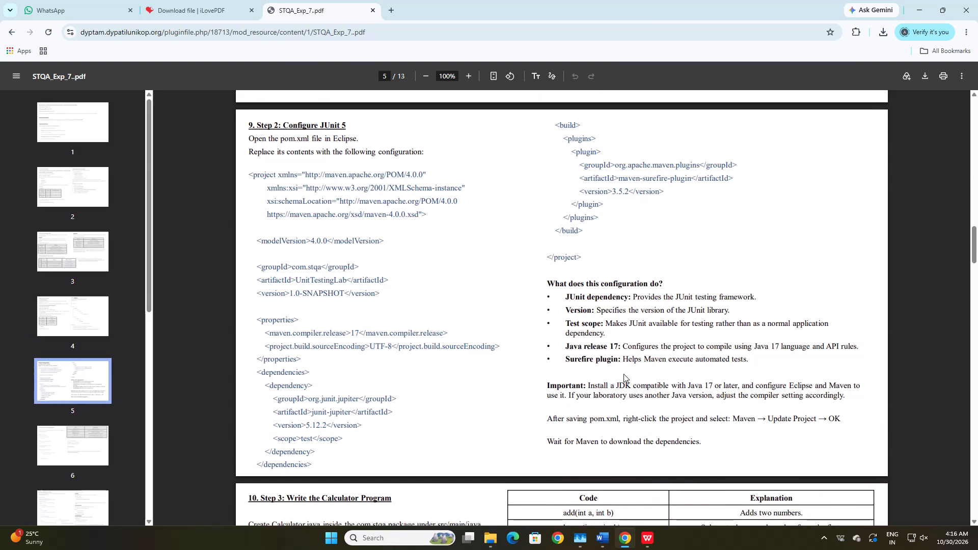
scroll(623, 374, down, 13)
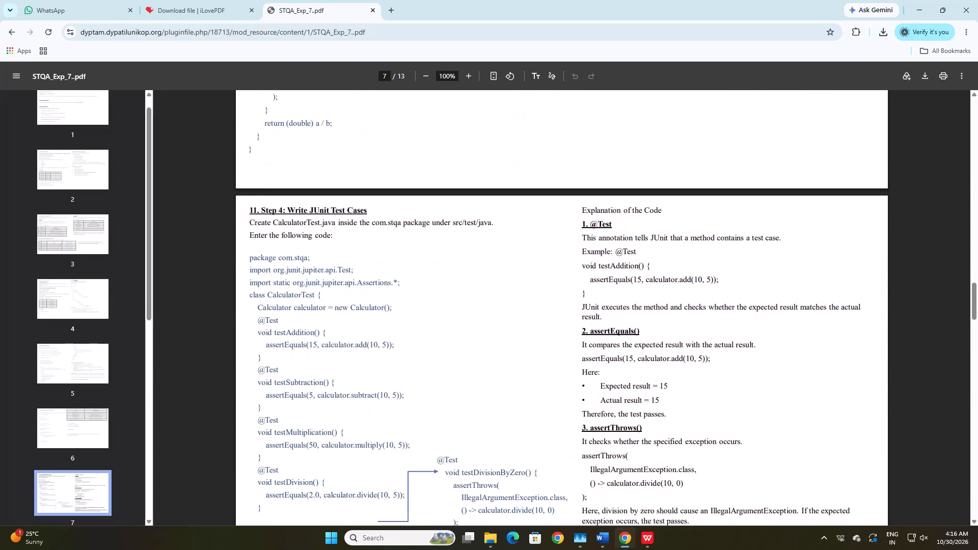
scroll(628, 367, down, 19)
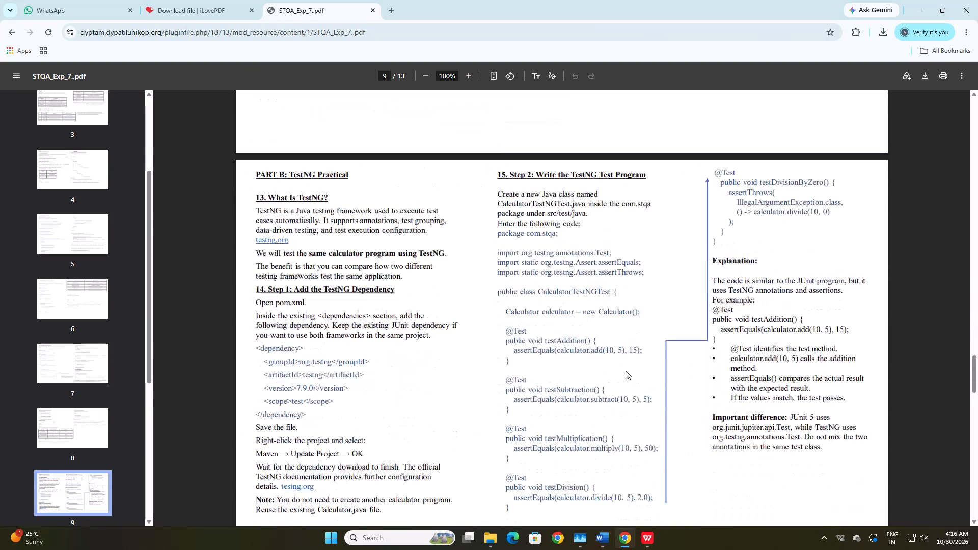
scroll(626, 371, down, 11)
scroll(600, 417, down, 18)
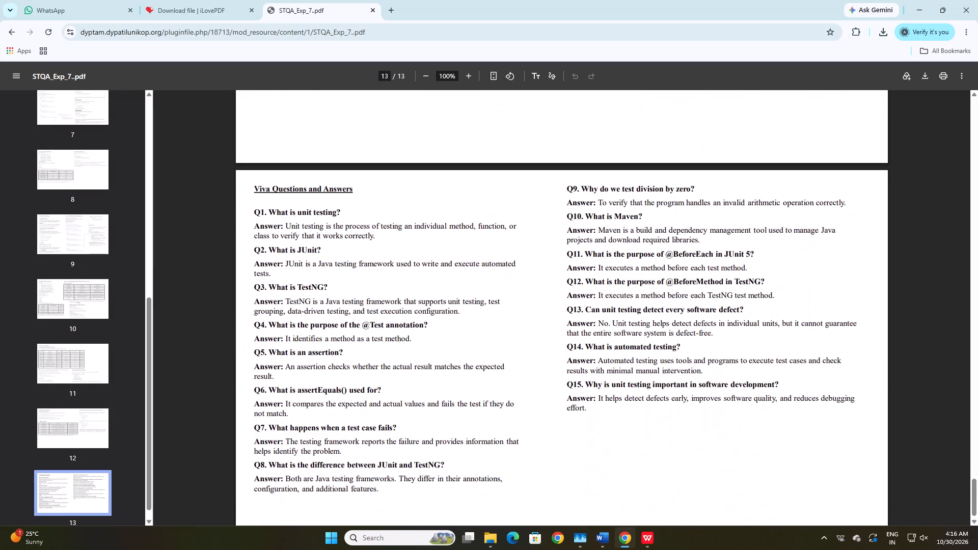
scroll(597, 434, down, 4)
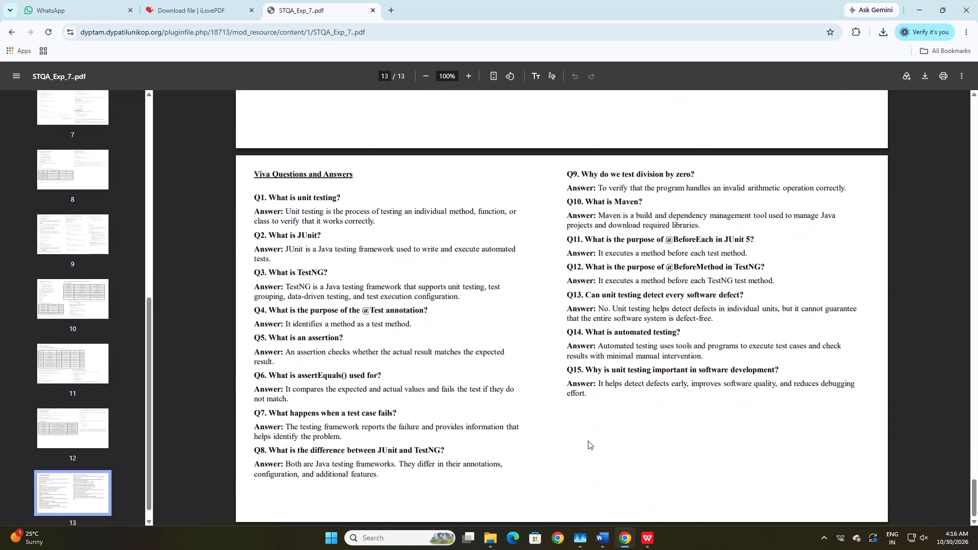
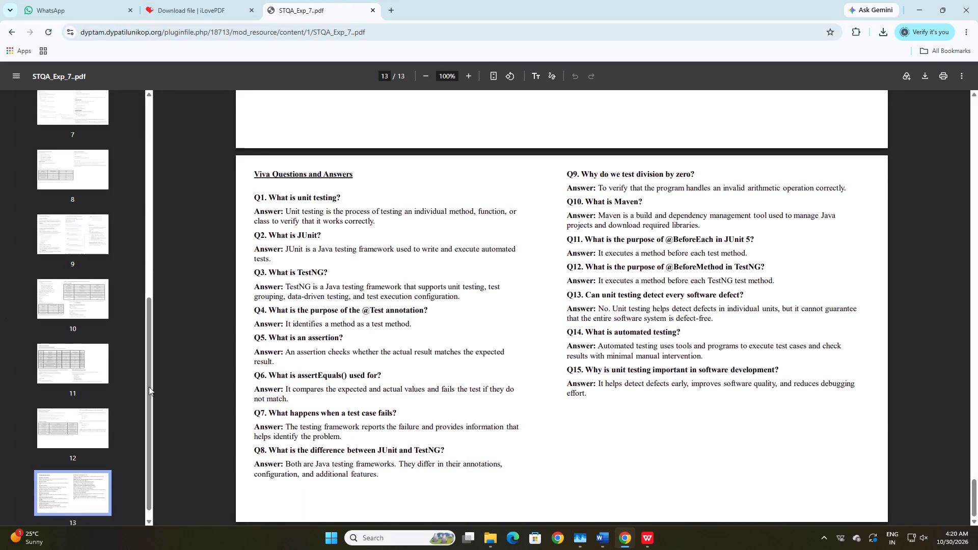
Minimize the browser window showing STQA_Exp_7 to get back to the Downloads folder in File Explorer.
click(912, 10)
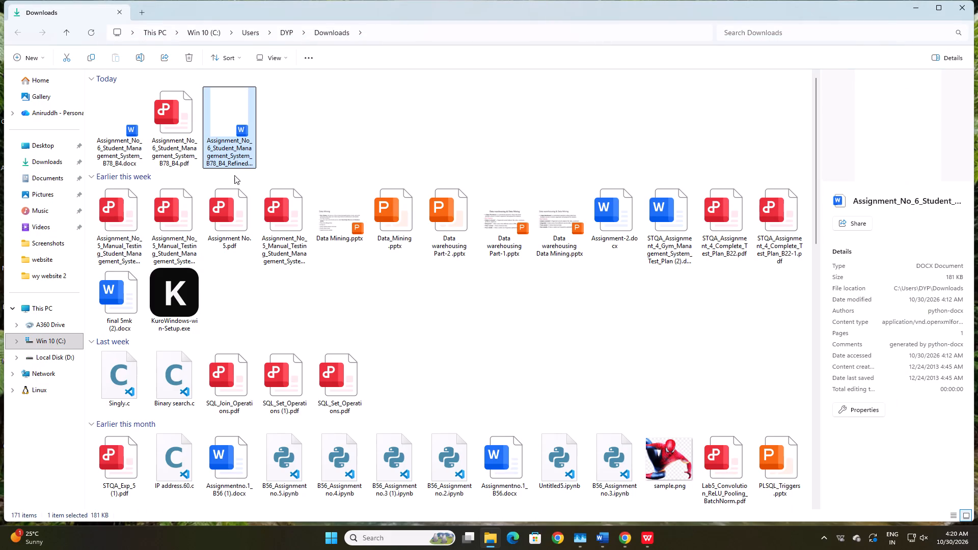
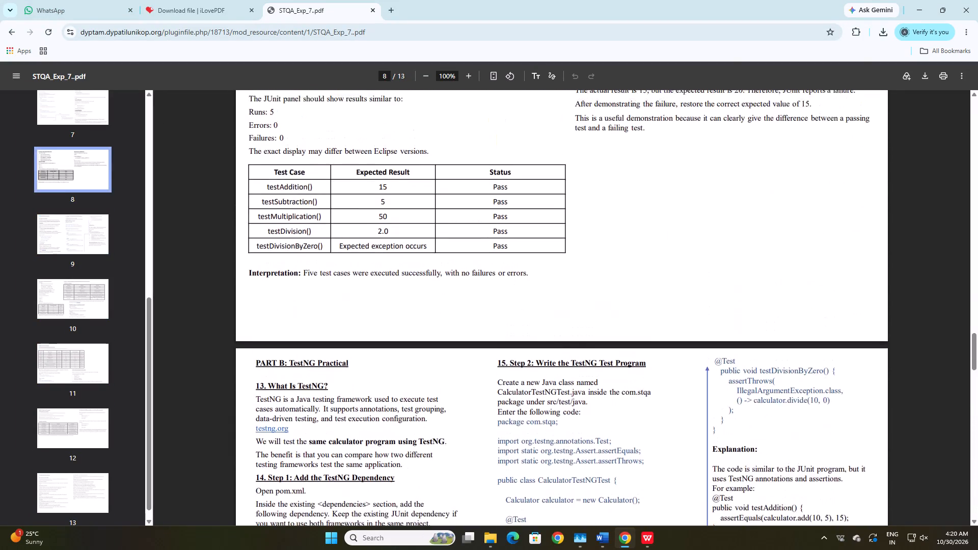
Go back through STQA_Exp_7 to its first page and check the programming language, recommended IDE and testing frameworks for Experiment No. 7.
scroll(360, 281, up, 18)
scroll(361, 281, up, 8)
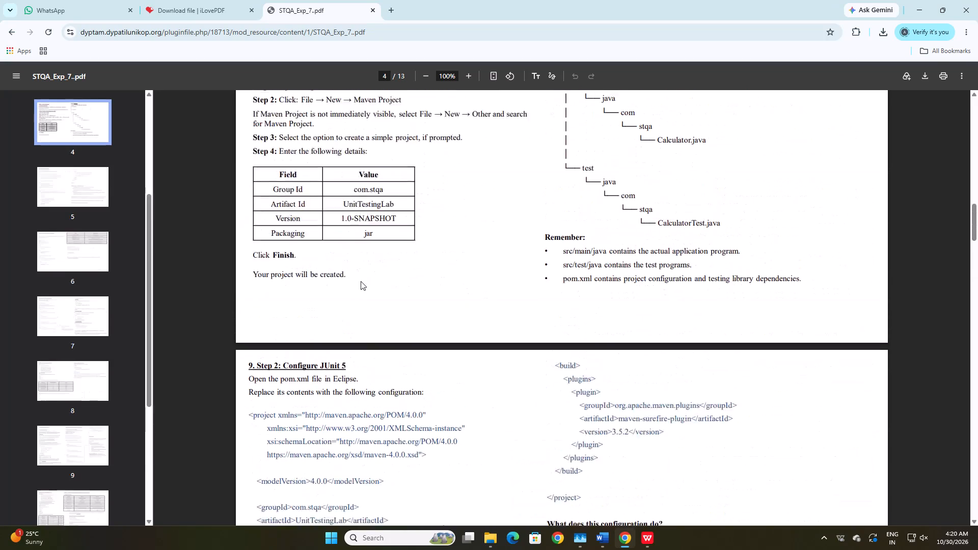
scroll(361, 281, up, 14)
scroll(360, 281, up, 7)
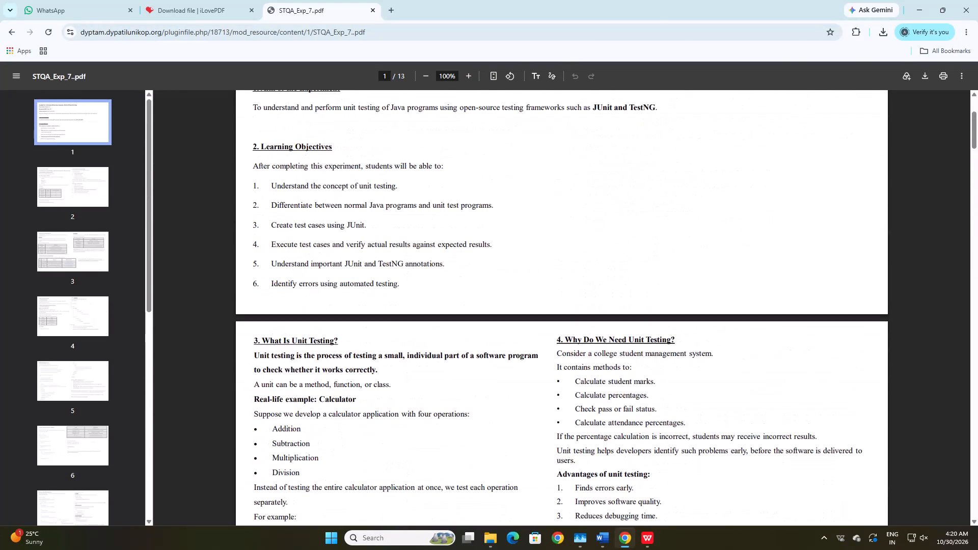
scroll(360, 281, up, 4)
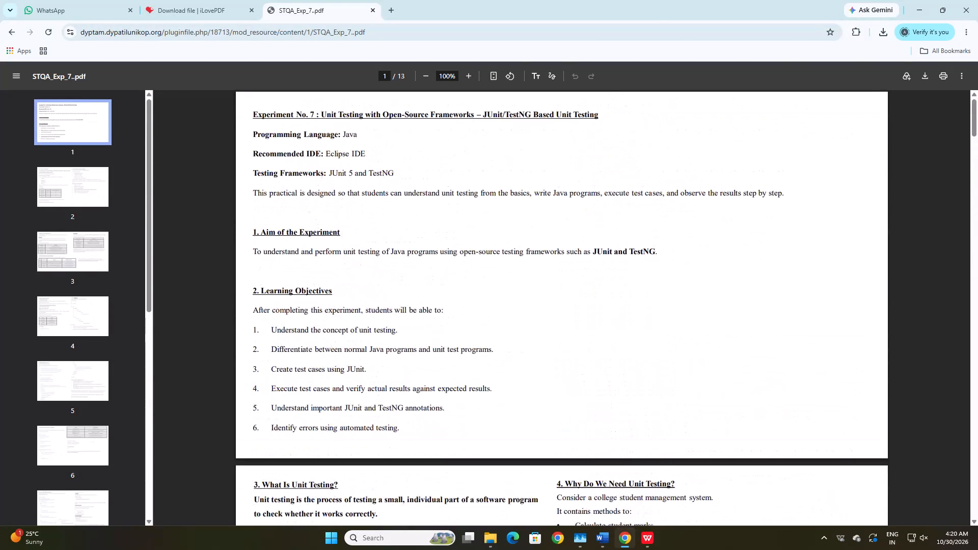
Begin a web search for the Eclipse IDE in a new browser tab, entering "Ecl".
click(387, 6)
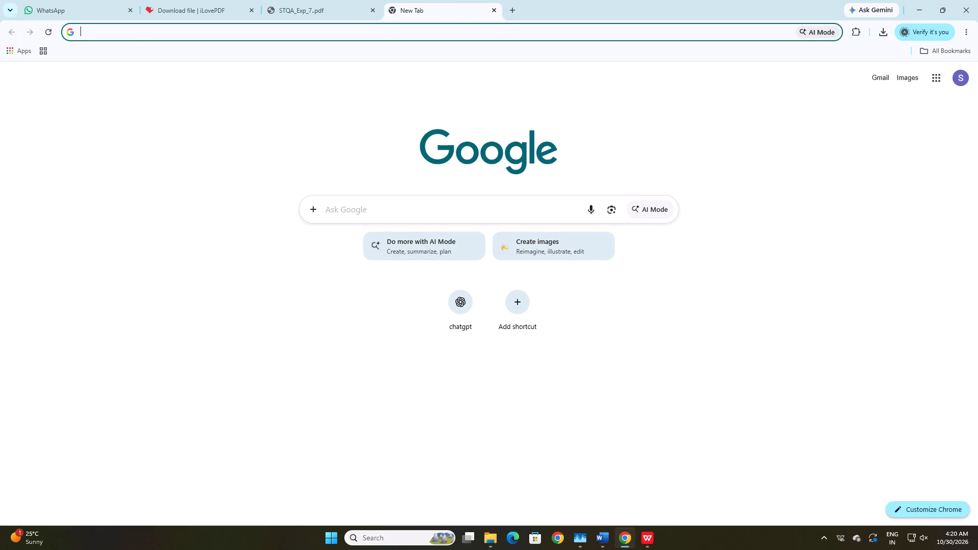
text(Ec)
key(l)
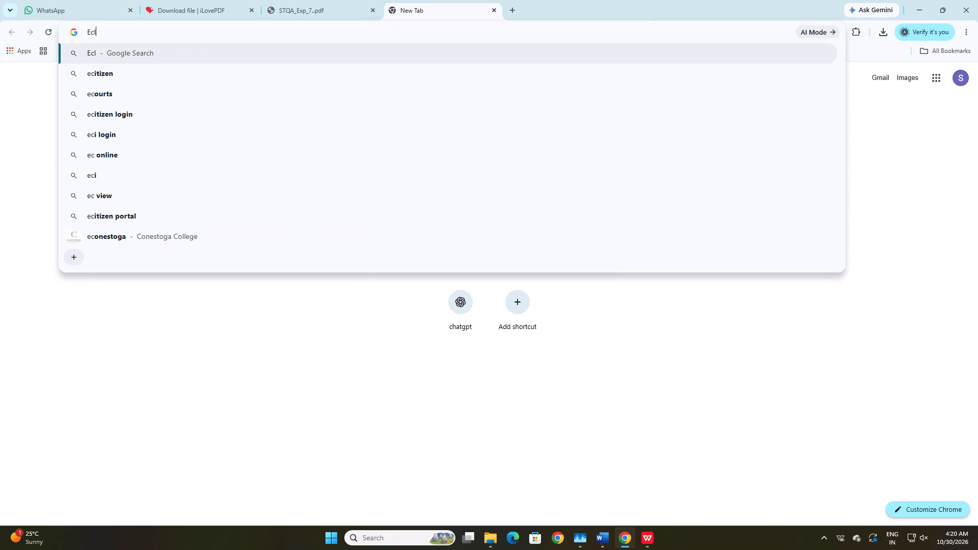
Search the web for "eclipse ide for enterprise java and web developers".
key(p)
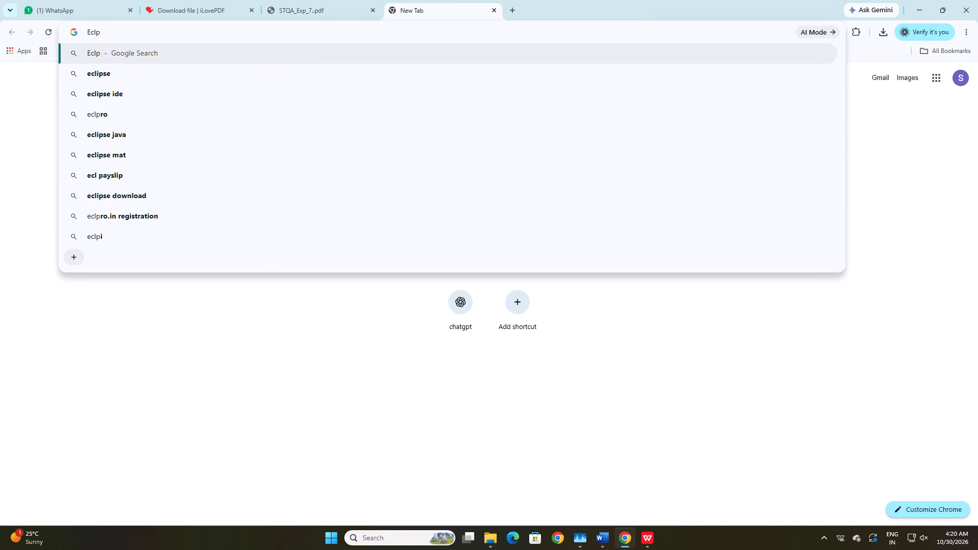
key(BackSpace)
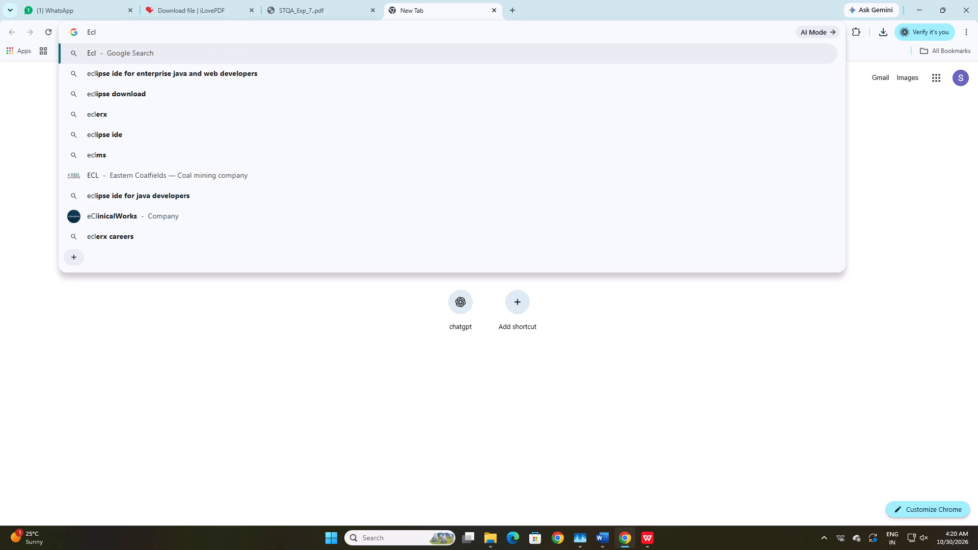
text(ipse id)
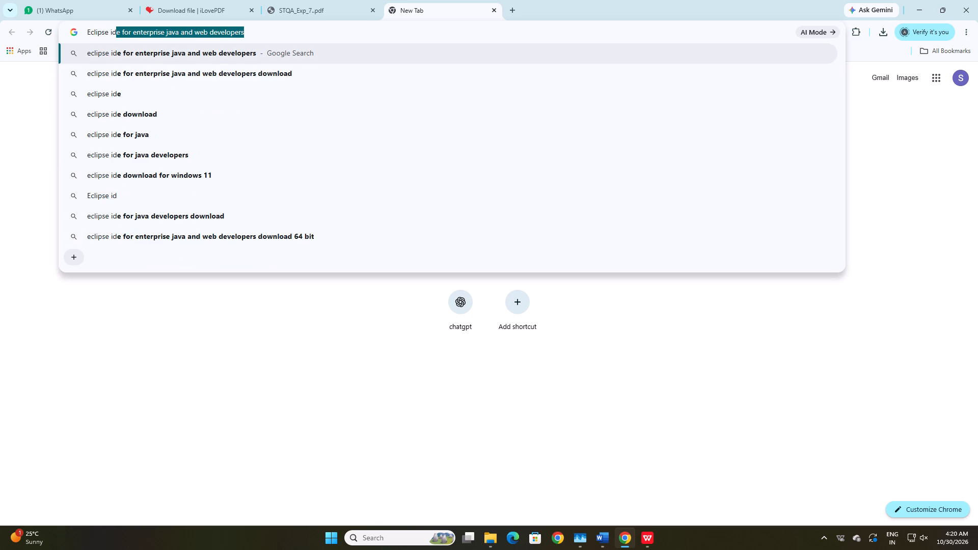
key(e)
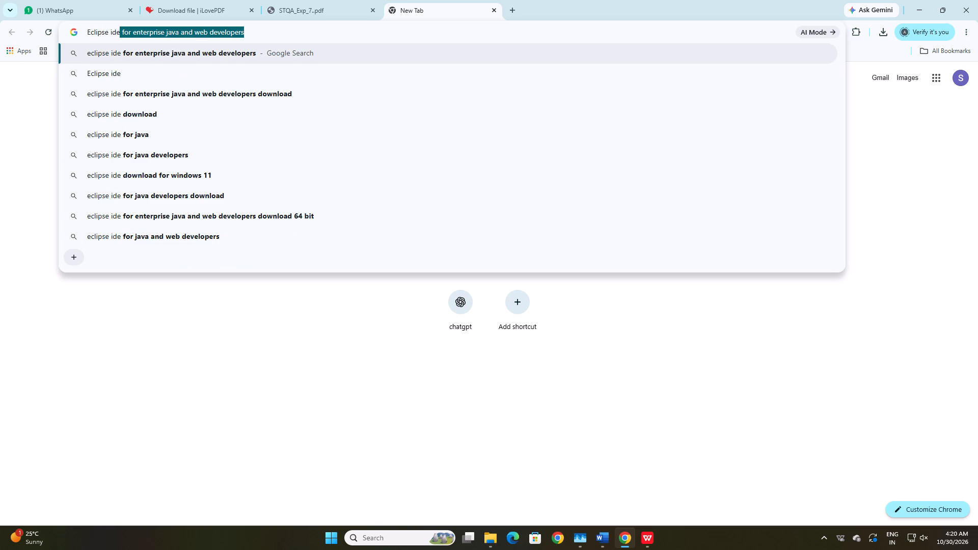
key(space)
key(Return)
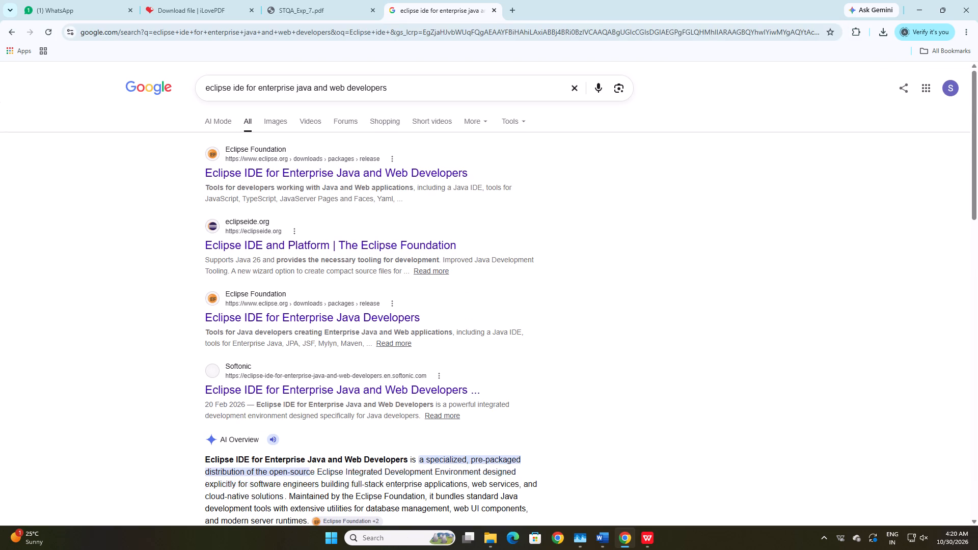
Review STQA_Exp_7 from the aim through to the section on software required for the practical.
click(307, 9)
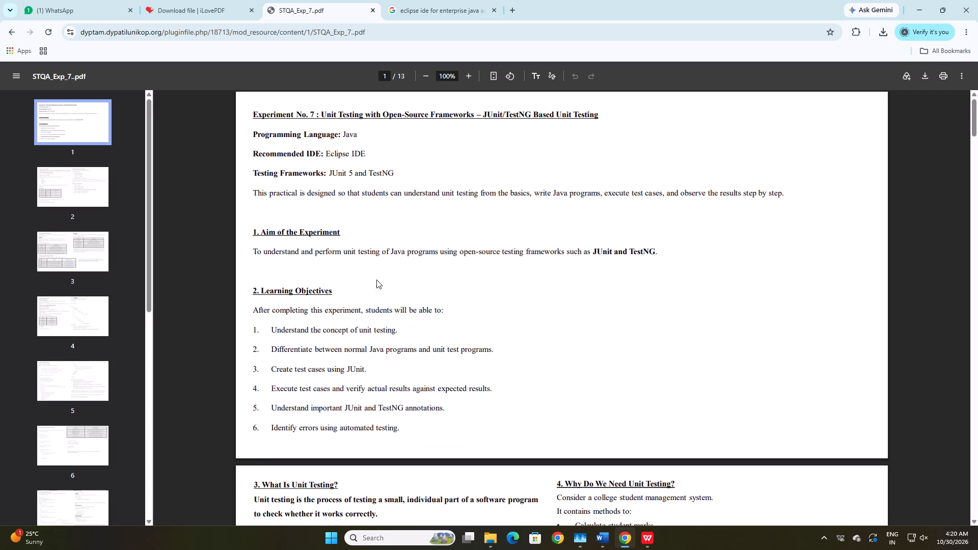
scroll(425, 266, down, 7)
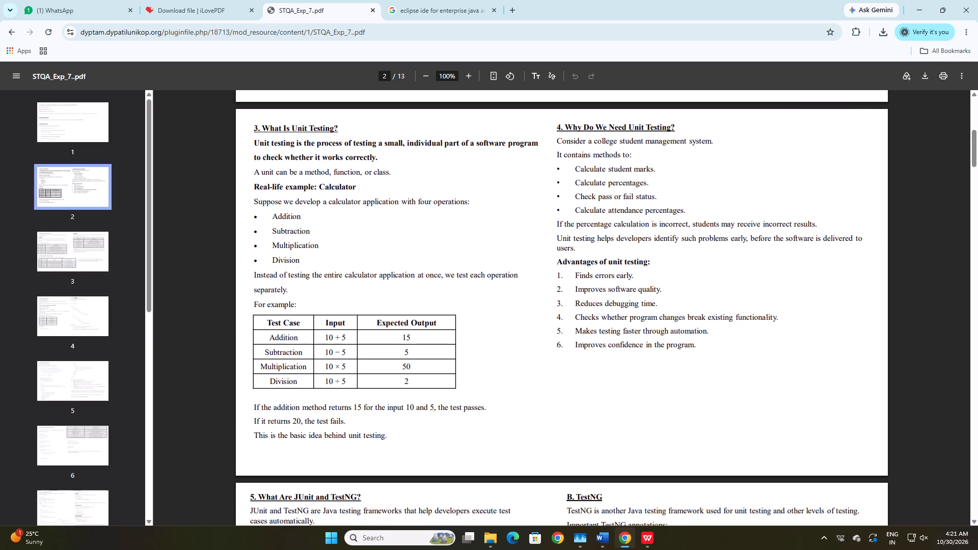
scroll(298, 360, down, 5)
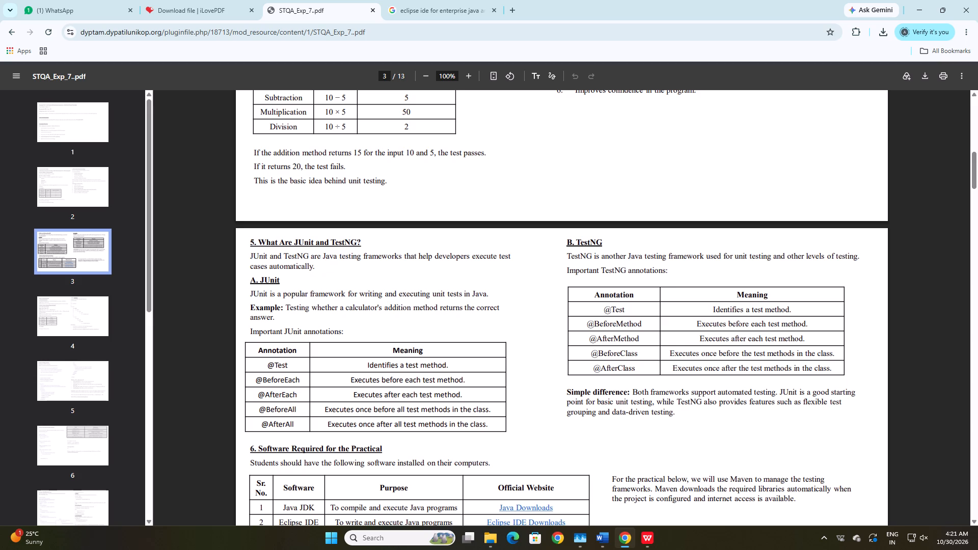
Open the Eclipse Foundation search result for Eclipse IDE for Enterprise Java and Web Developers and examine its package description and download options.
click(440, 6)
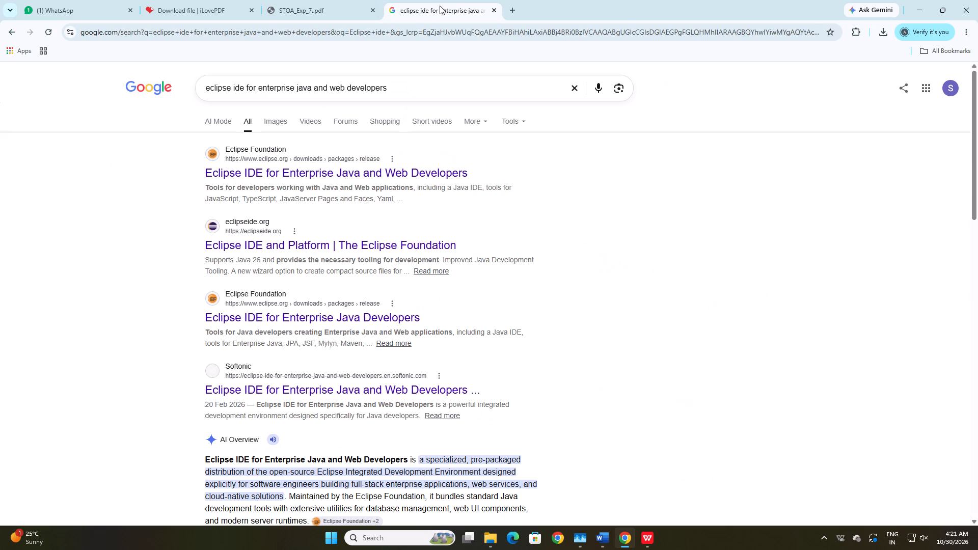
click(289, 172)
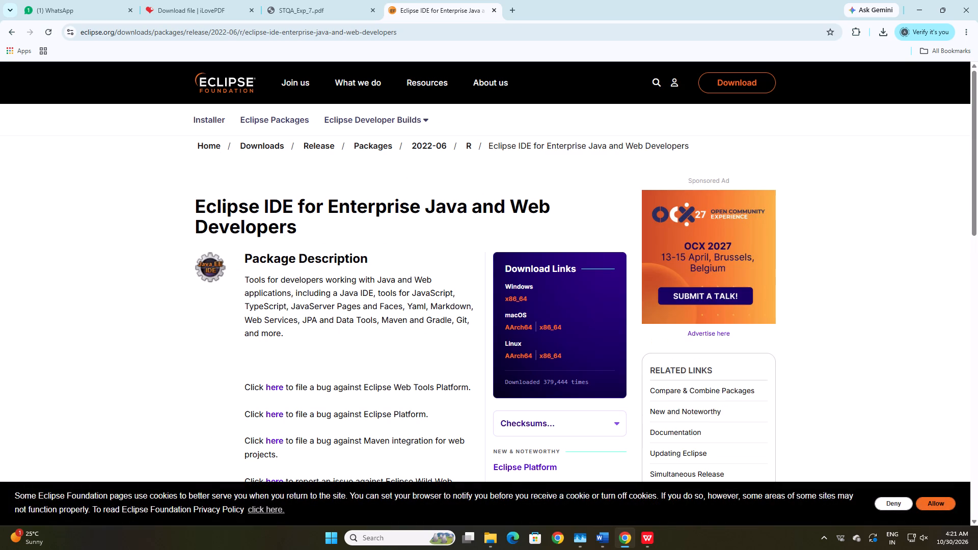
scroll(329, 324, down, 4)
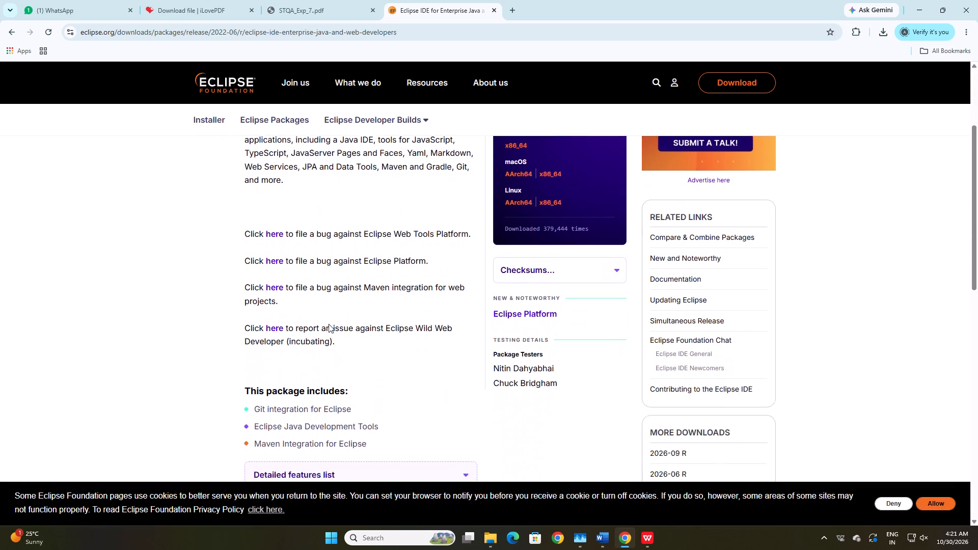
scroll(331, 316, down, 2)
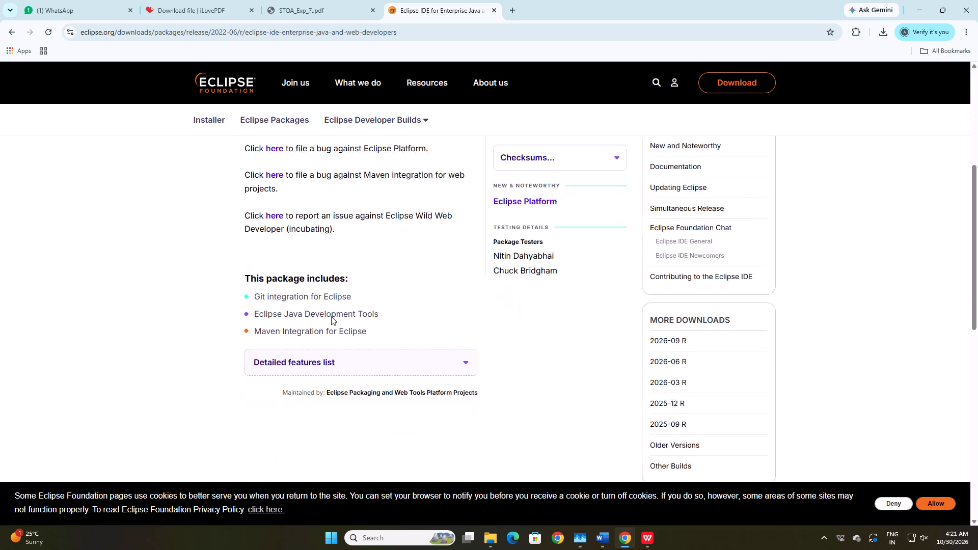
scroll(331, 316, down, 4)
scroll(332, 313, up, 5)
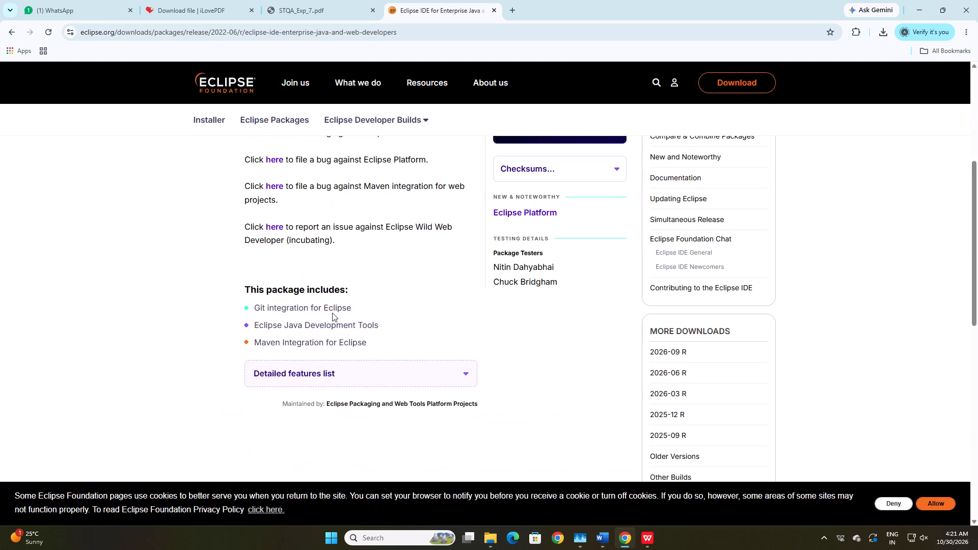
scroll(332, 313, down, 4)
scroll(332, 313, up, 7)
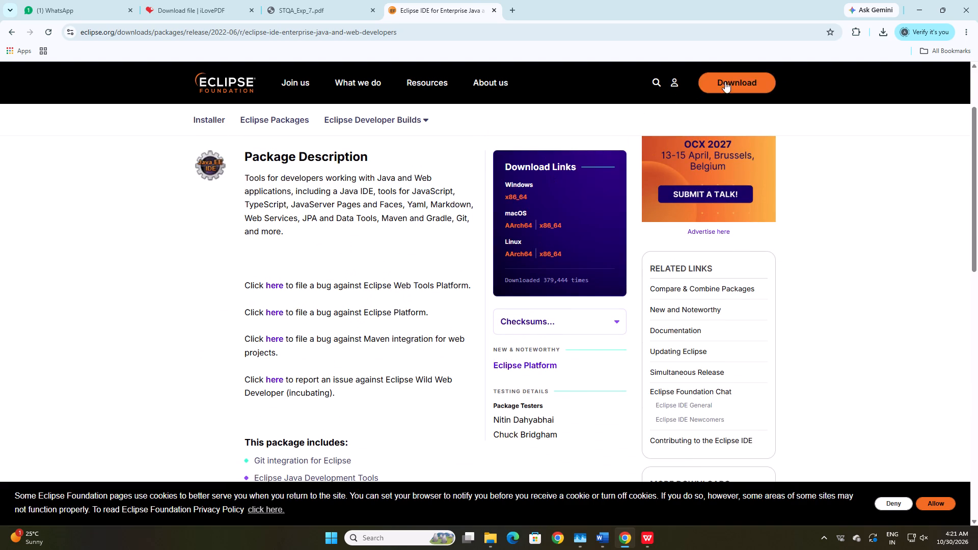
Download the x86_64 desktop IDE installer, eclipse-inst-jre-win64.exe, from the Eclipse Foundation downloads page.
click(744, 84)
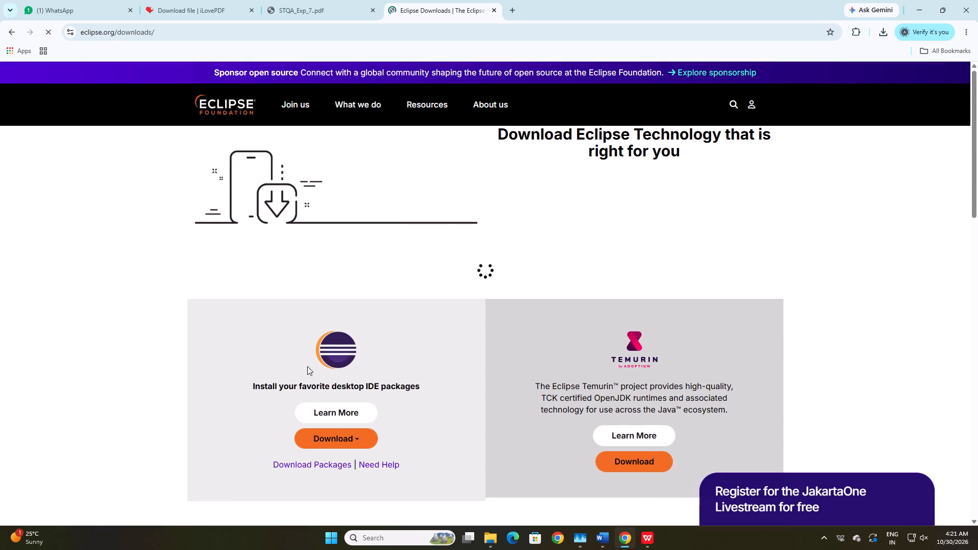
scroll(347, 352, down, 1)
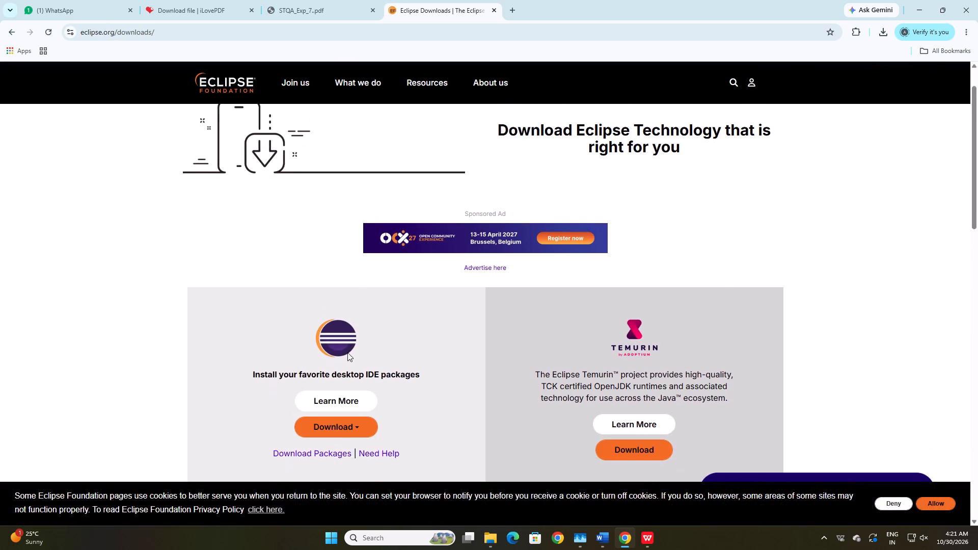
scroll(347, 352, down, 3)
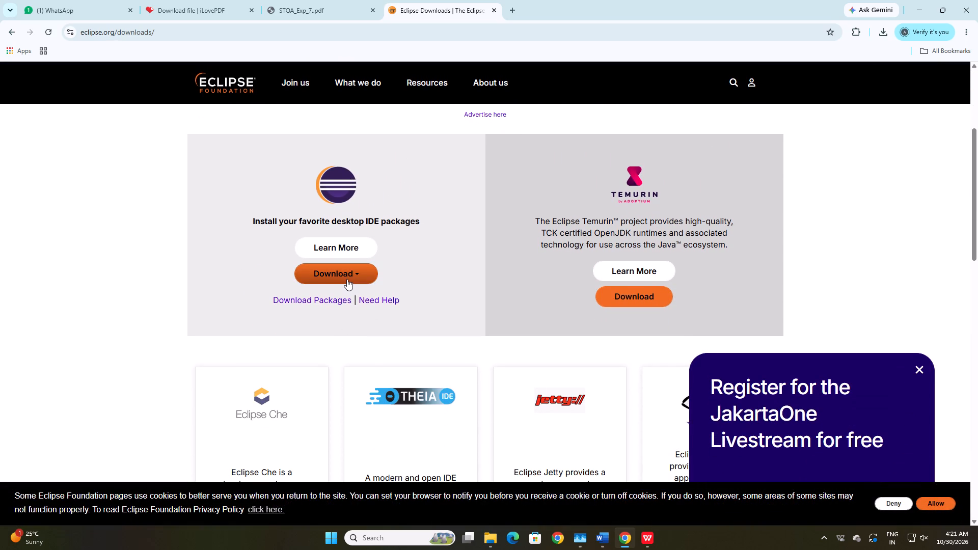
scroll(348, 277, down, 3)
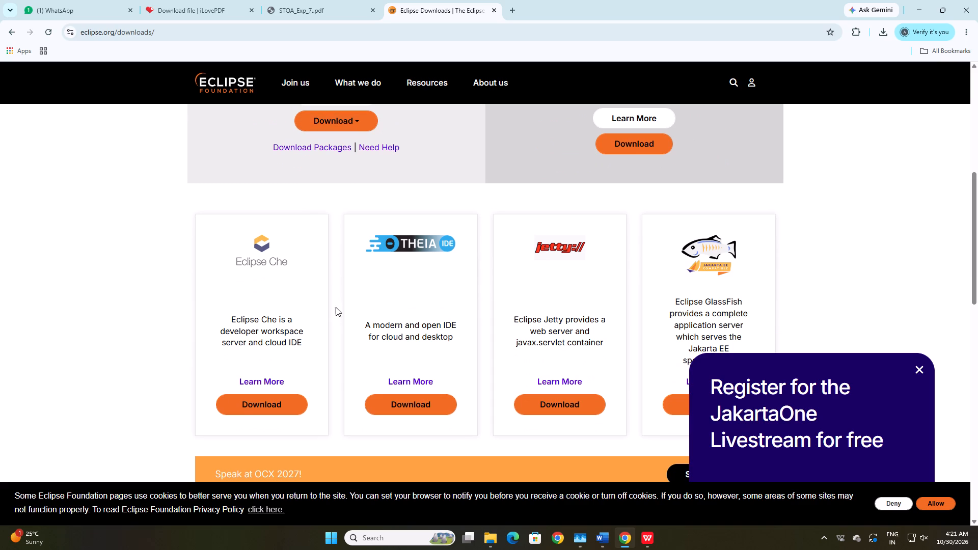
click(240, 402)
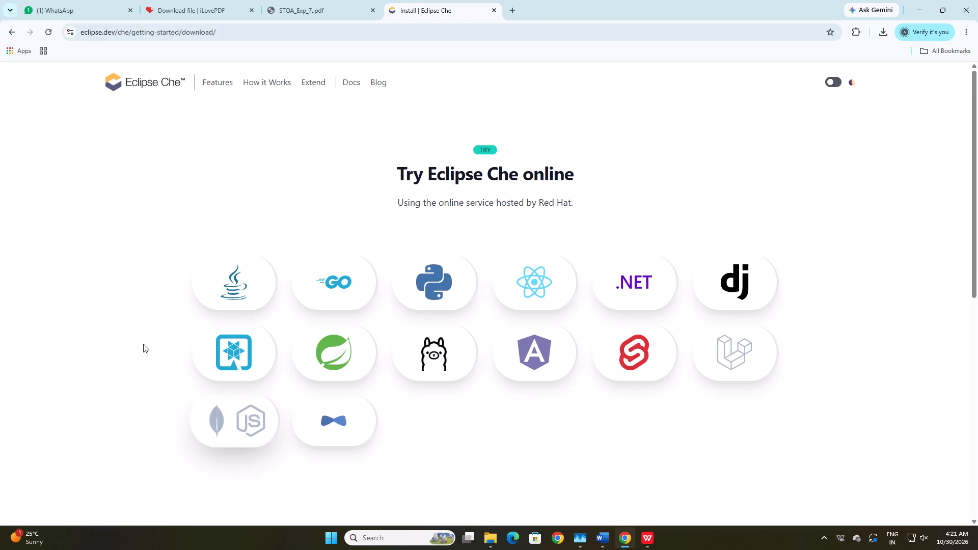
click(17, 30)
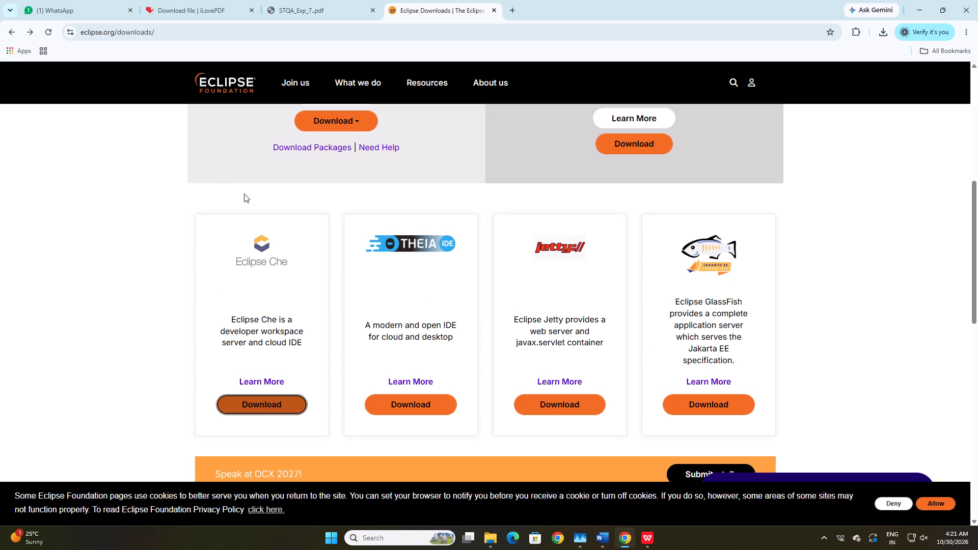
click(354, 121)
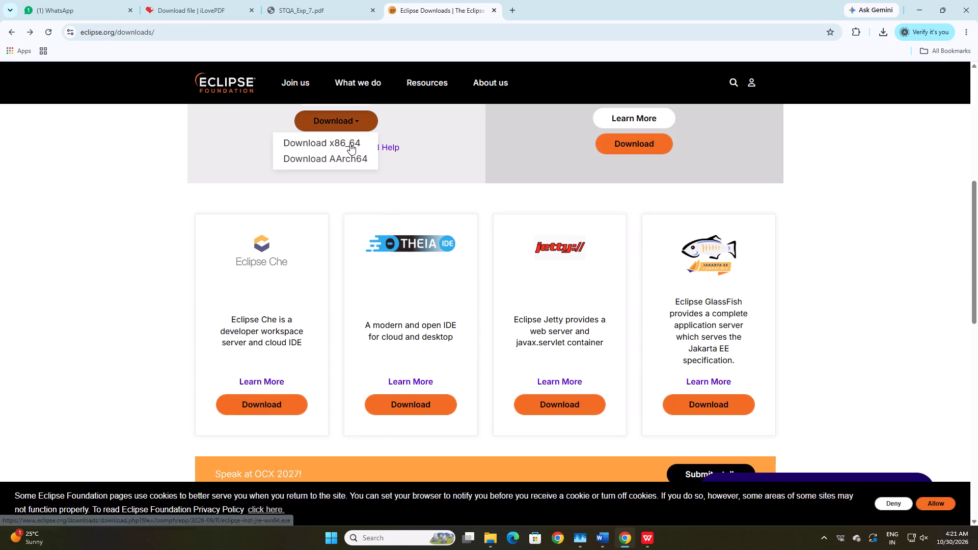
click(350, 144)
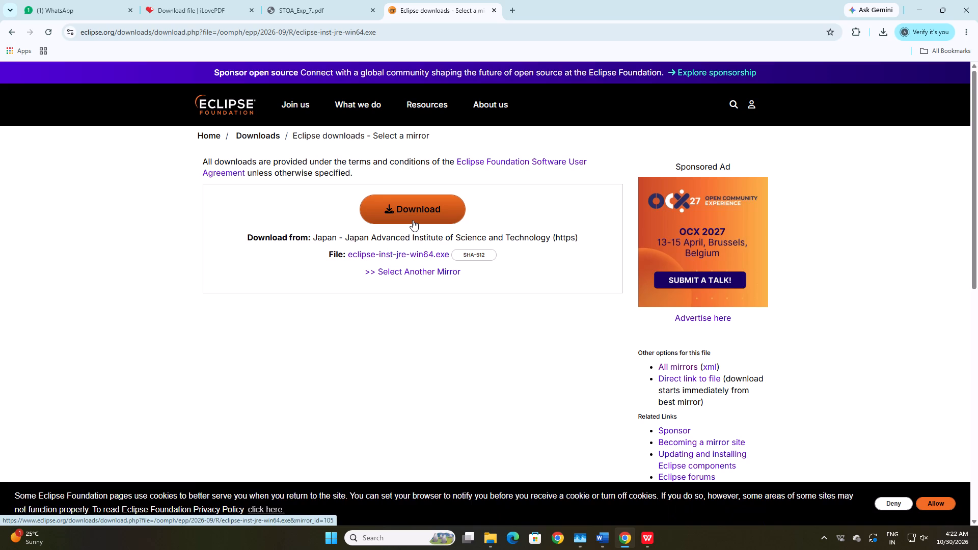
click(413, 220)
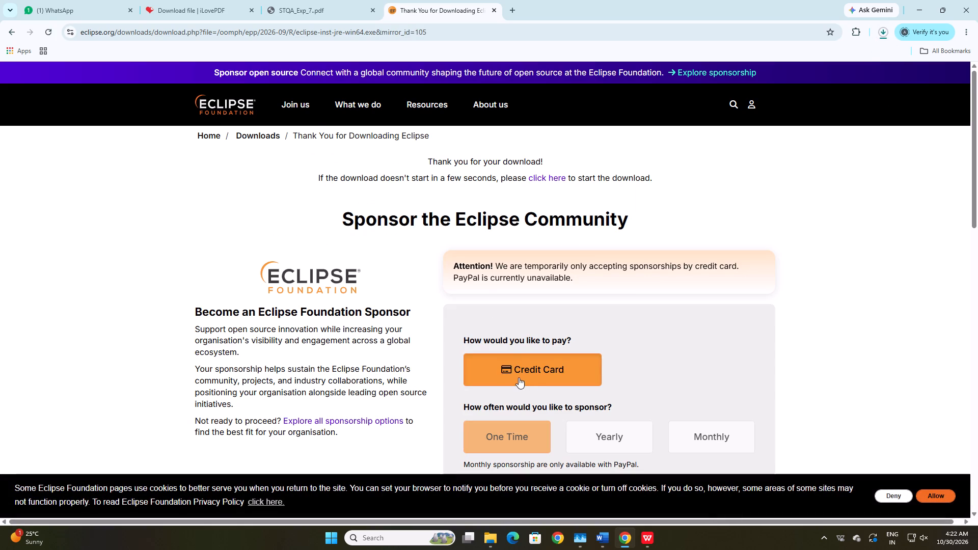
Launch the downloaded eclipse-inst-jre-win64.exe installer.
click(881, 32)
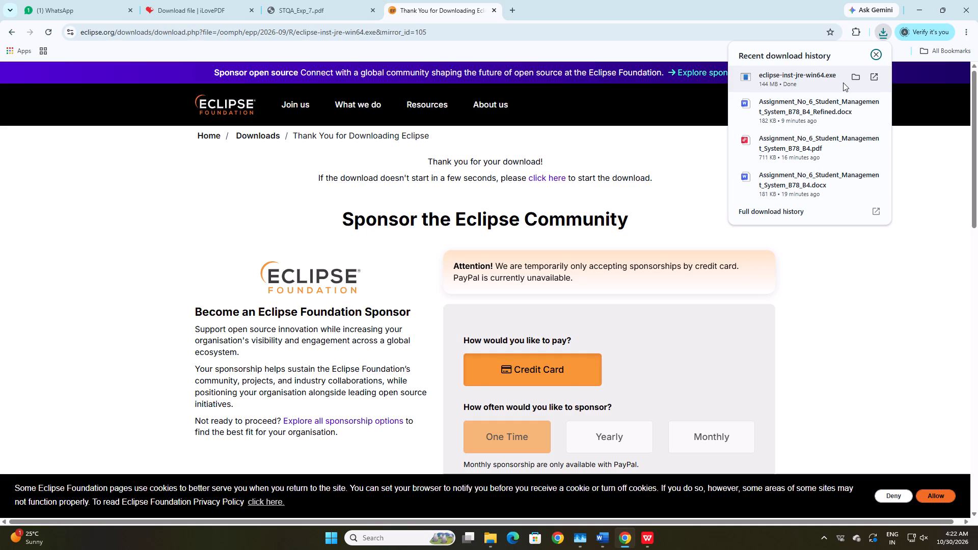
click(819, 82)
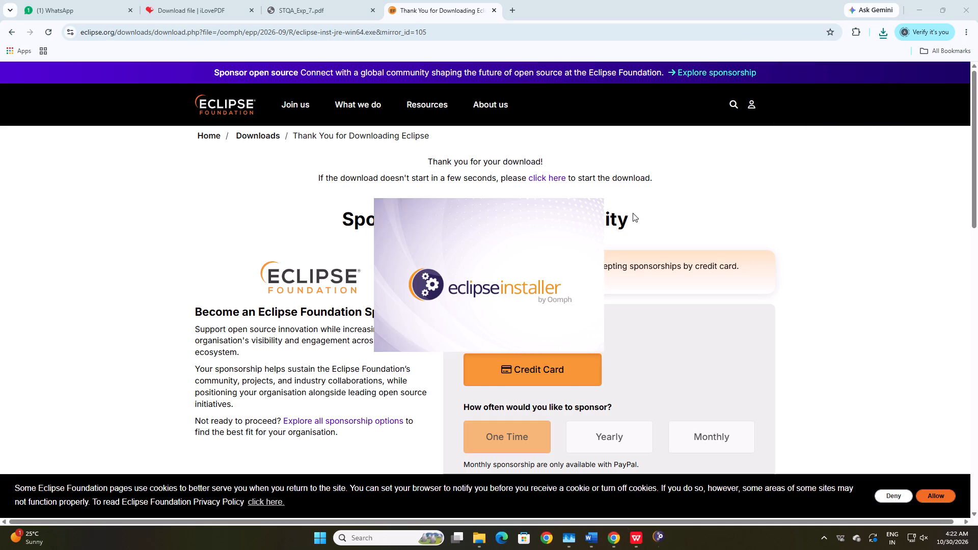
drag(381, 203, 363, 195)
drag(363, 195, 356, 191)
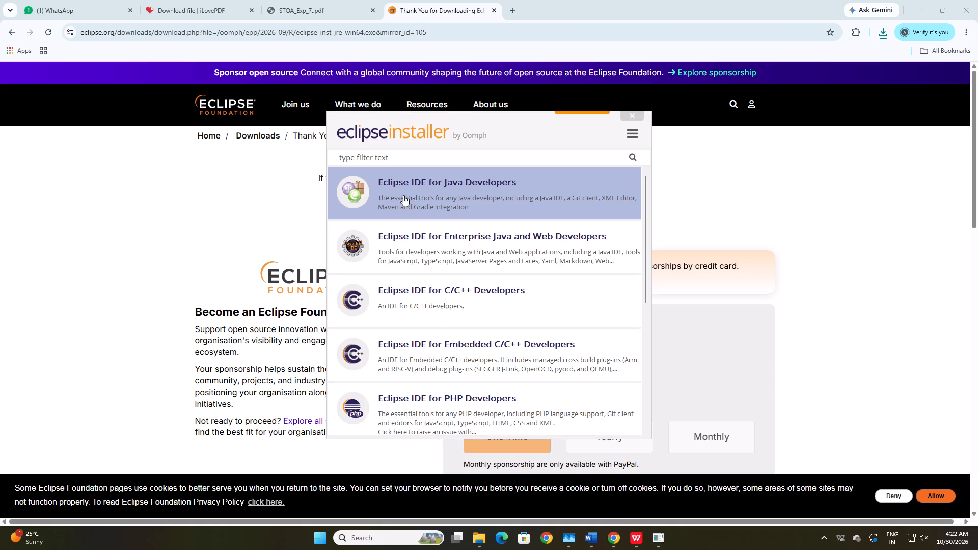
Start installing Eclipse IDE for Java Developers with the default settings, accepting the Eclipse Foundation Software User Agreement.
click(342, 185)
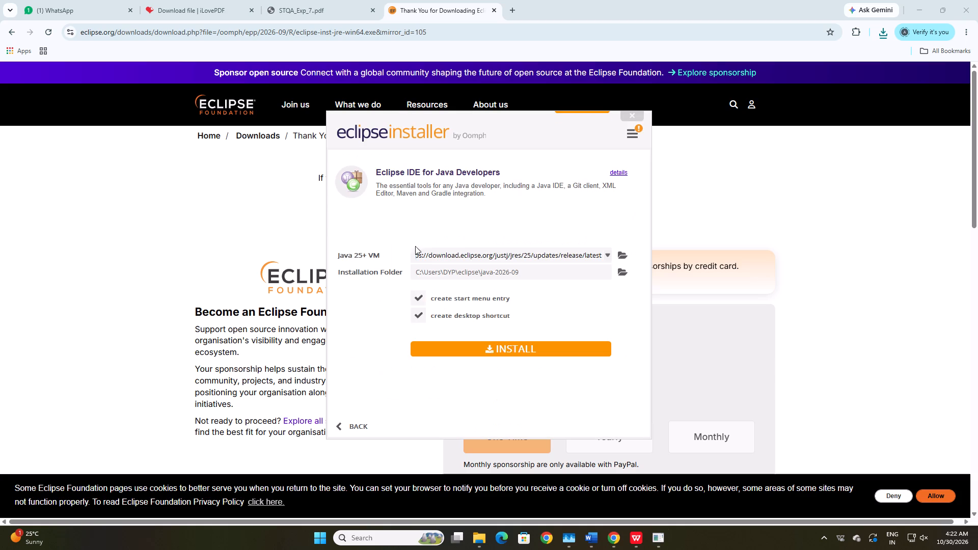
click(500, 349)
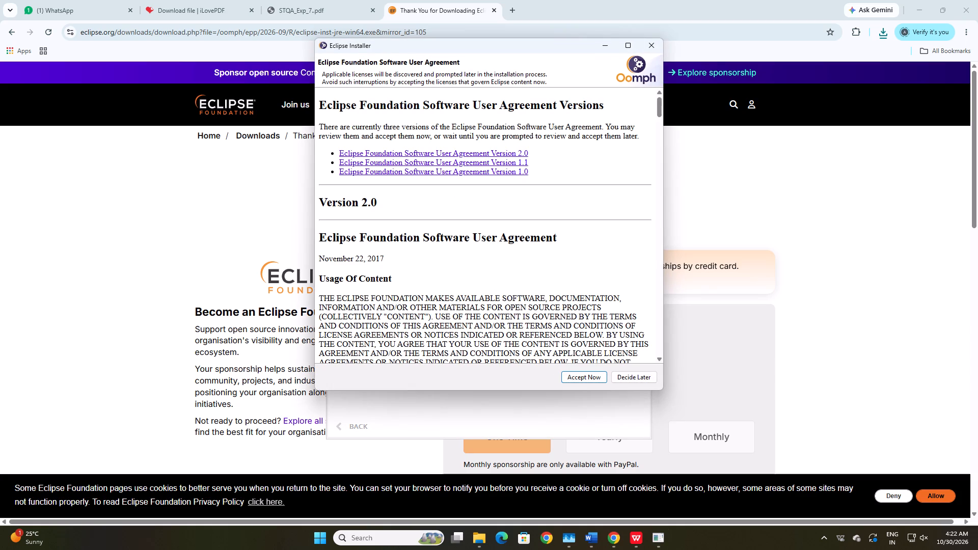
scroll(477, 173, down, 7)
scroll(489, 280, down, 8)
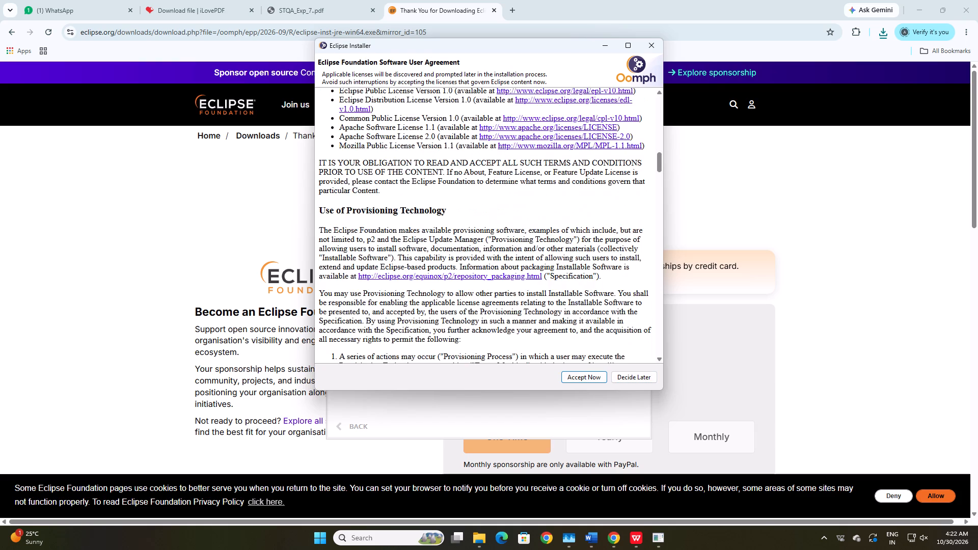
scroll(489, 281, down, 17)
scroll(489, 281, down, 7)
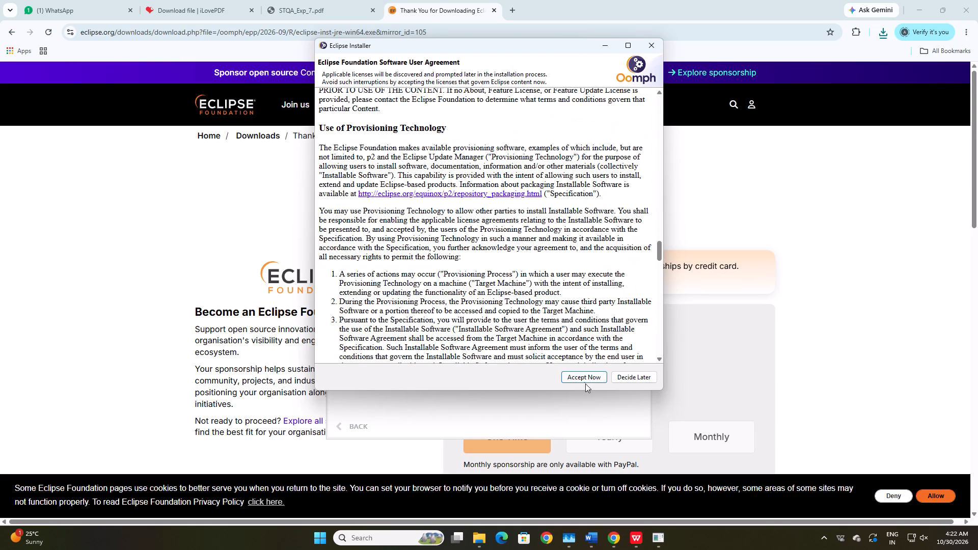
click(581, 378)
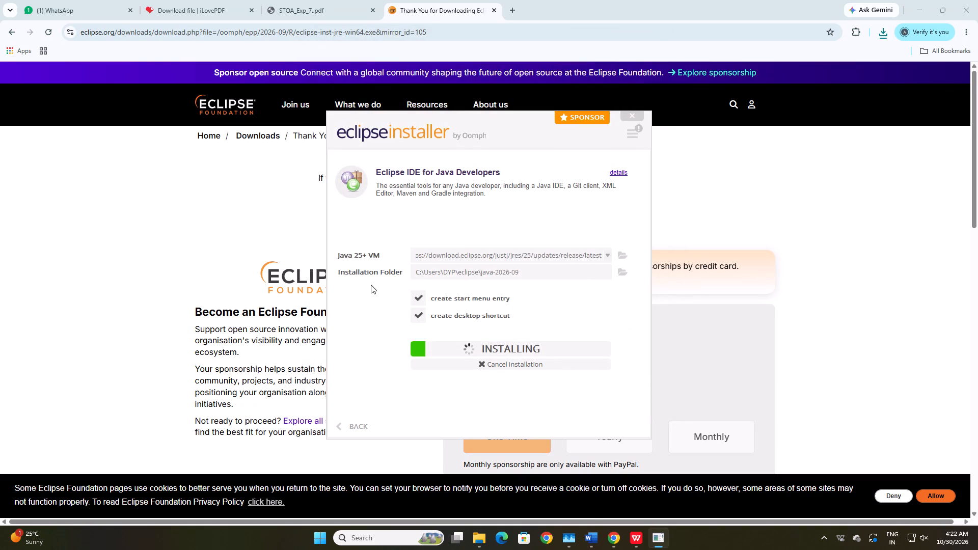
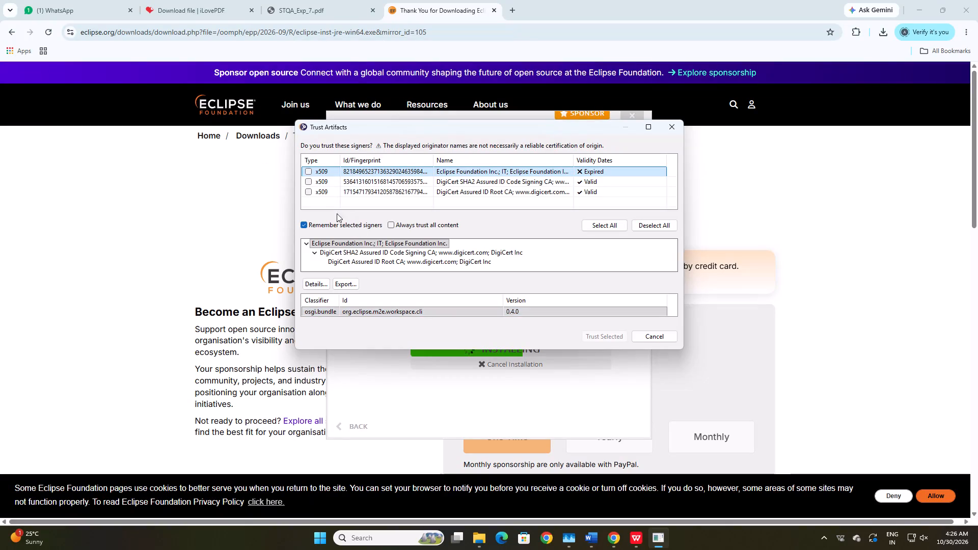
Trust the two valid DigiCert signers, Assured ID Root CA and SHA2 Assured ID Code Signing CA, for the Eclipse installation.
click(310, 192)
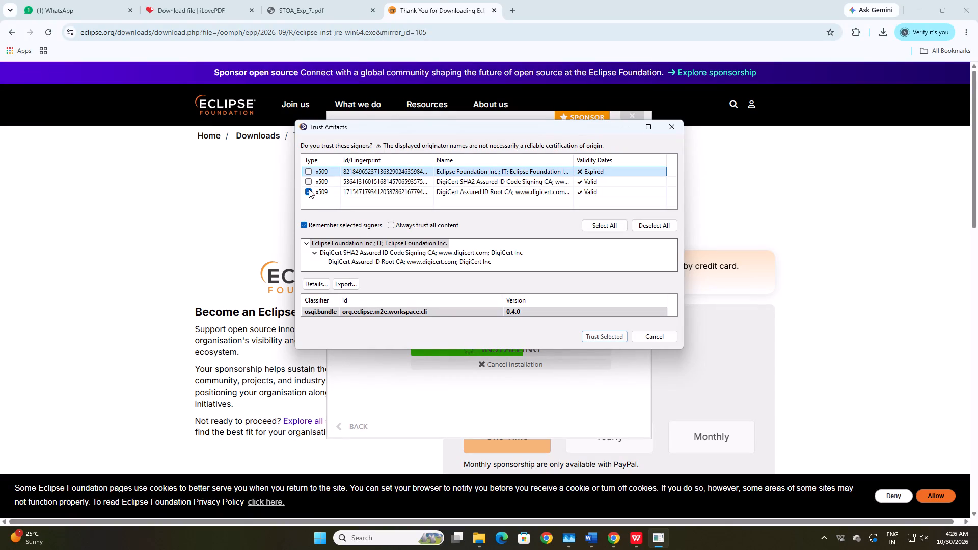
click(308, 186)
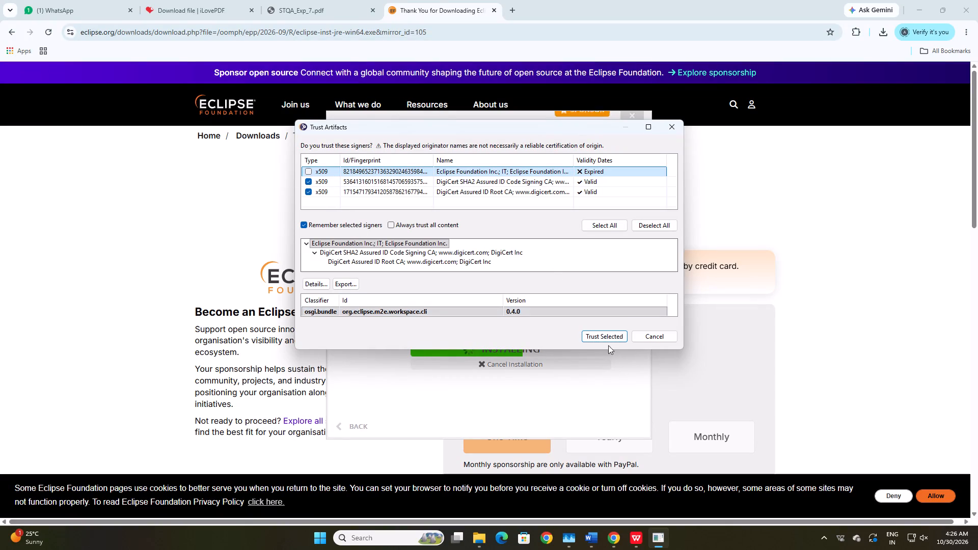
scroll(527, 260, down, 3)
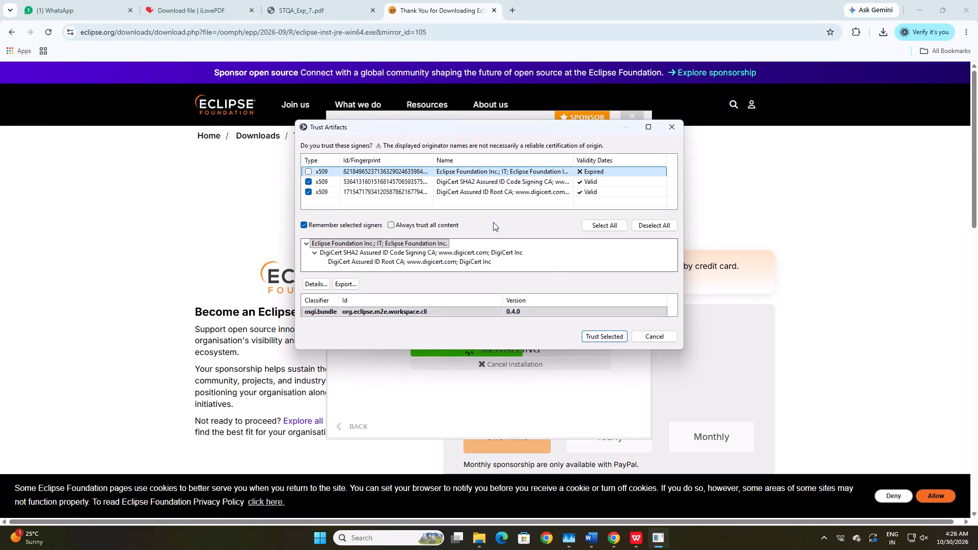
scroll(497, 223, down, 3)
click(601, 337)
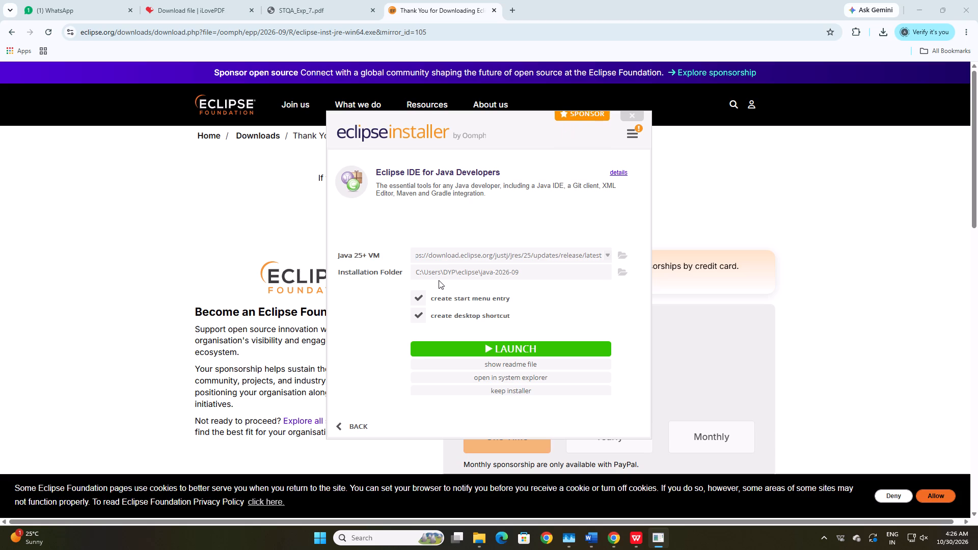
Launch the newly installed Eclipse IDE for Java Developers with the default eclipse-workspace directory as its workspace.
click(509, 350)
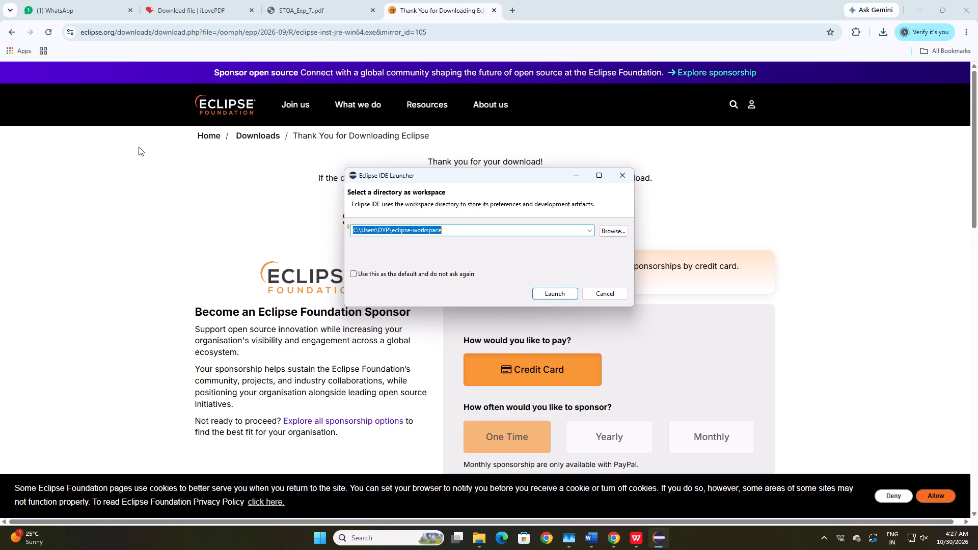
click(537, 296)
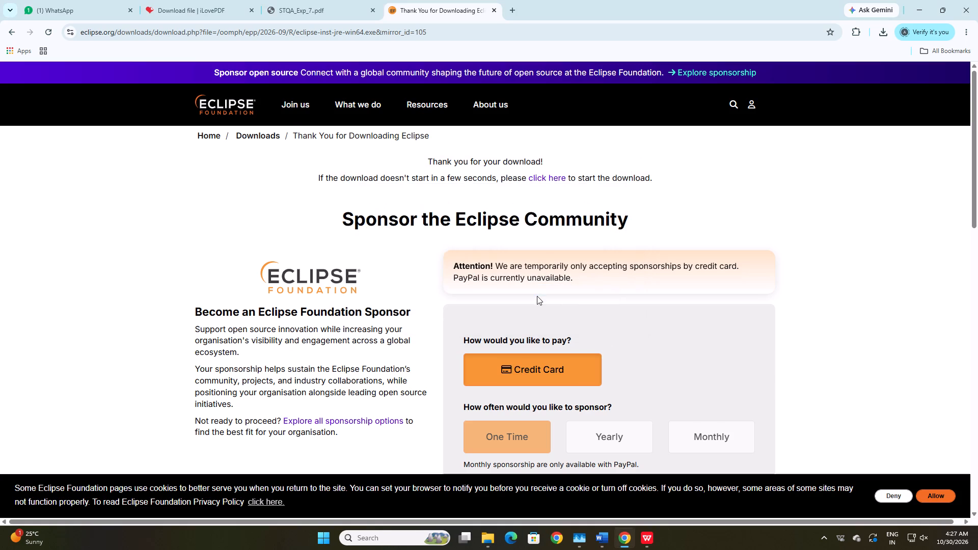
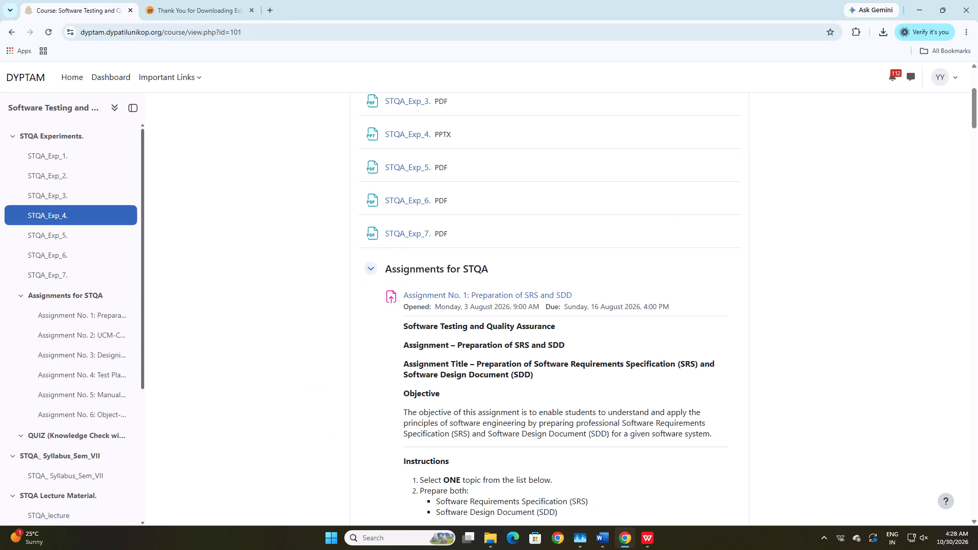
Open Assignment No. 1: Preparation of SRS and SDD and read through its instructions, design sections and submission details.
click(514, 296)
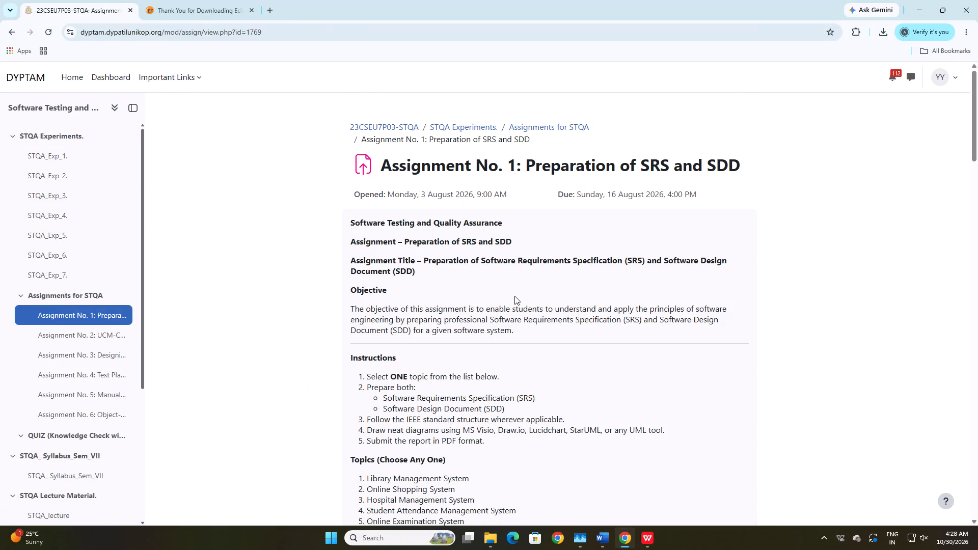
scroll(501, 322, down, 20)
scroll(501, 322, down, 8)
middle_click(500, 325)
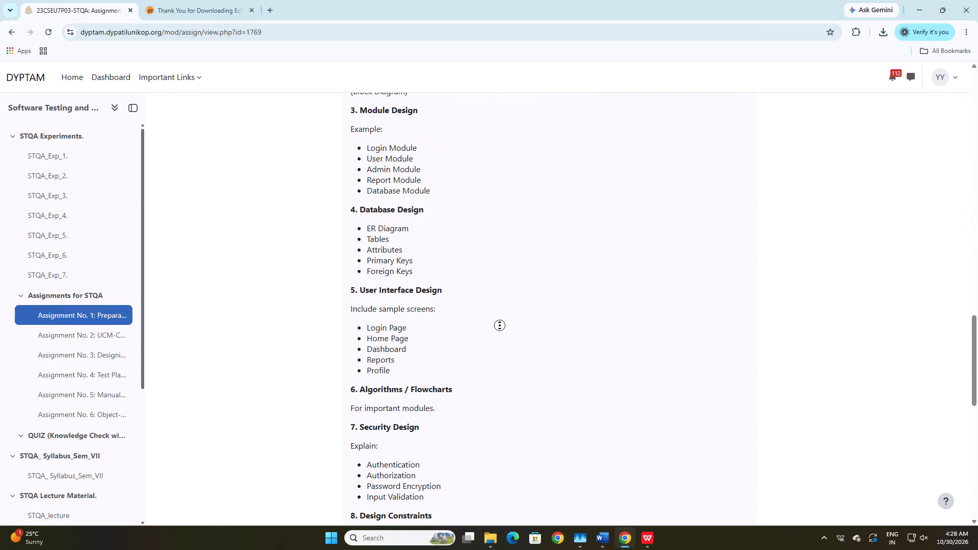
scroll(500, 325, down, 14)
scroll(926, 321, down, 6)
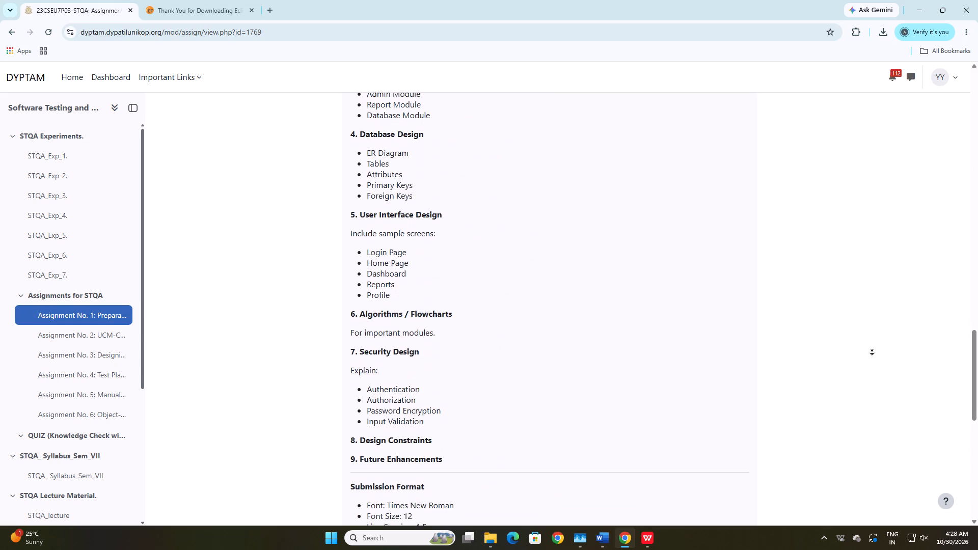
scroll(872, 350, down, 6)
scroll(806, 365, down, 10)
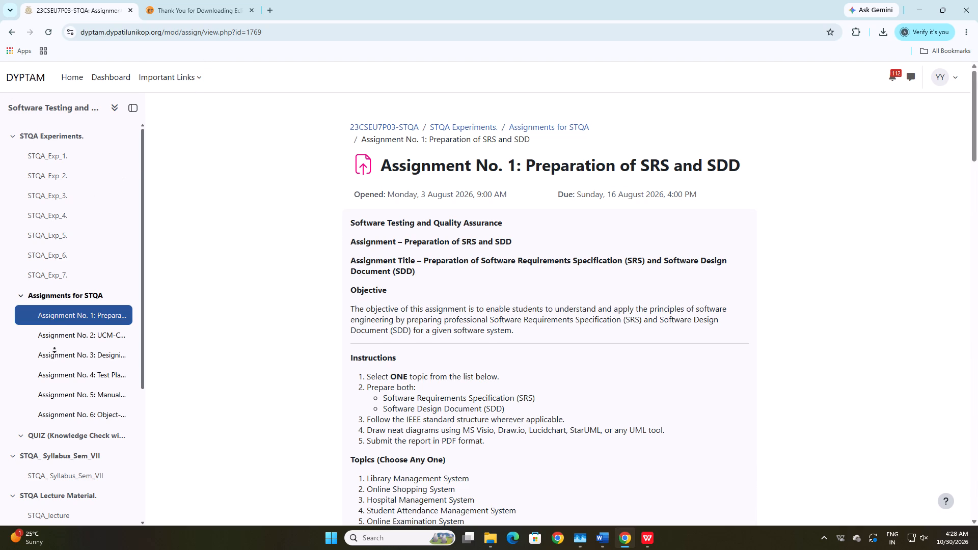
Open Assignment No. 2 on use case diagrams and scenarios and review its tasks down to the submission status.
click(74, 338)
click(75, 335)
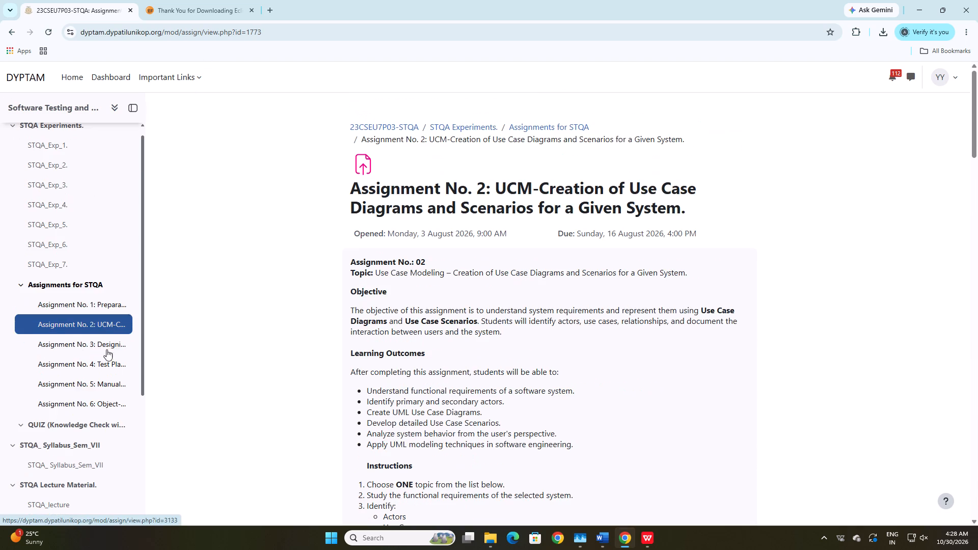
scroll(433, 384, down, 20)
scroll(433, 384, down, 9)
middle_click(434, 380)
middle_click(437, 378)
middle_click(893, 374)
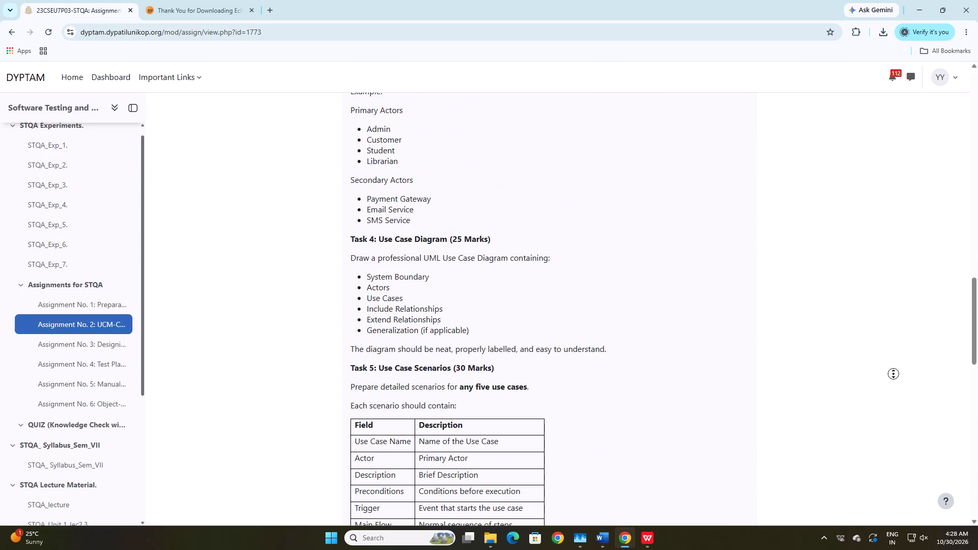
scroll(893, 374, down, 20)
scroll(893, 374, down, 3)
middle_click(893, 374)
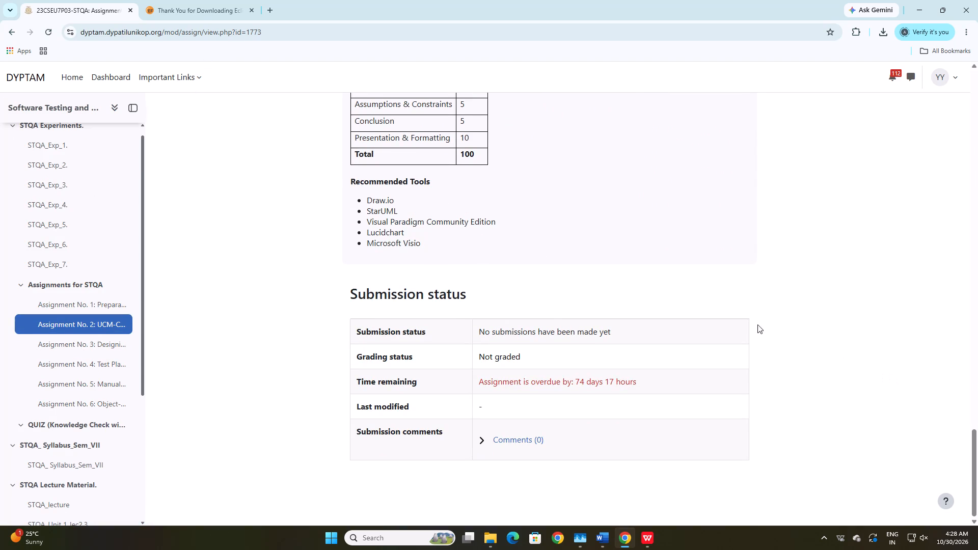
Check the submission status, submitted files and any feedback for Assignments No. 3, No. 4 and No. 5 in turn.
click(88, 343)
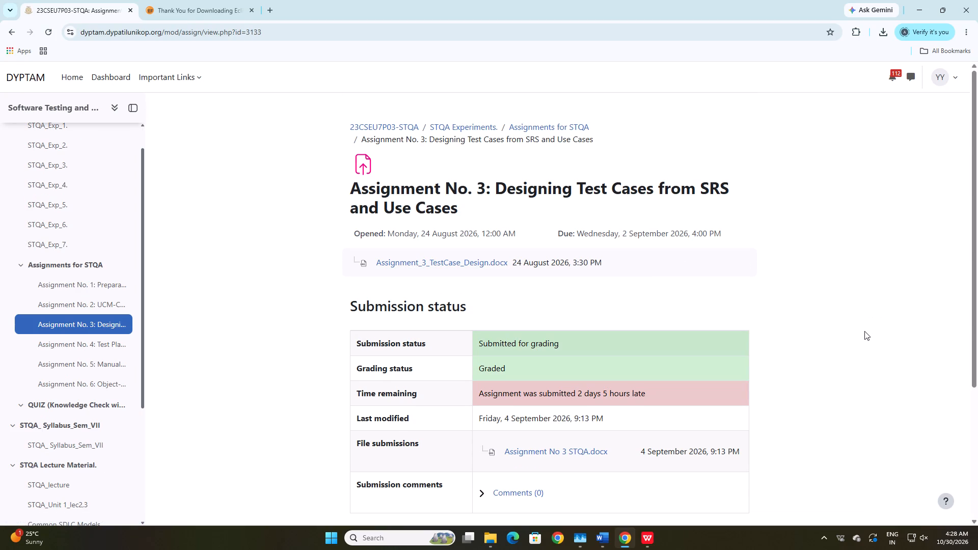
scroll(864, 332, down, 6)
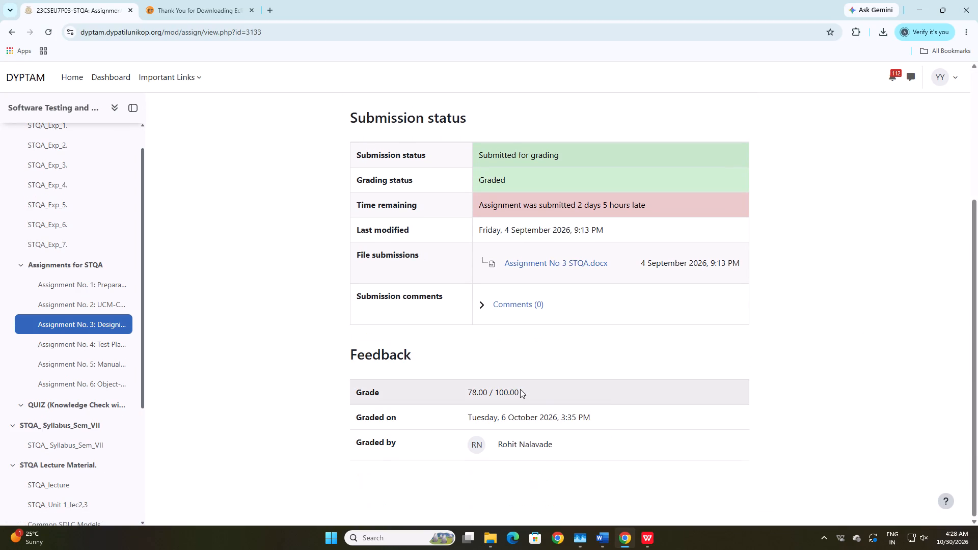
click(95, 340)
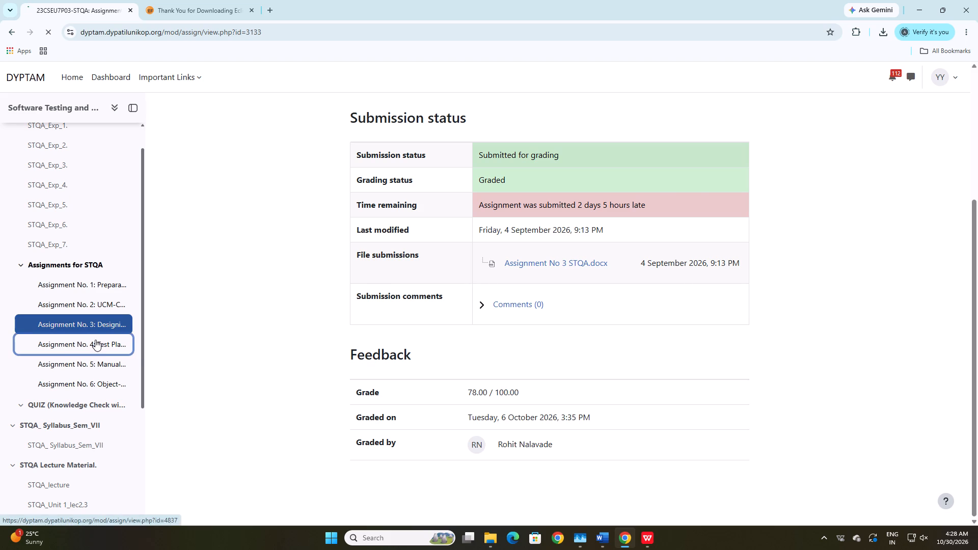
scroll(829, 339, down, 4)
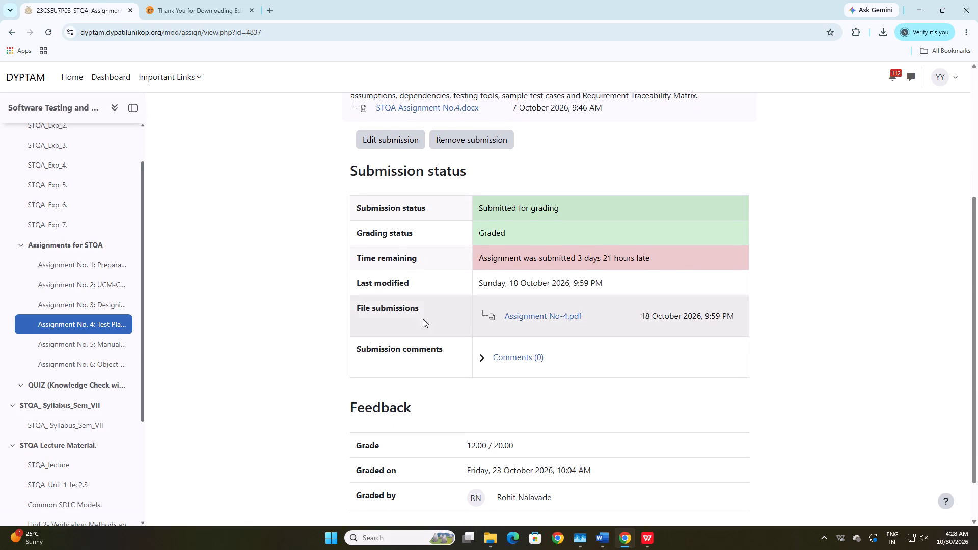
click(73, 343)
scroll(632, 307, down, 5)
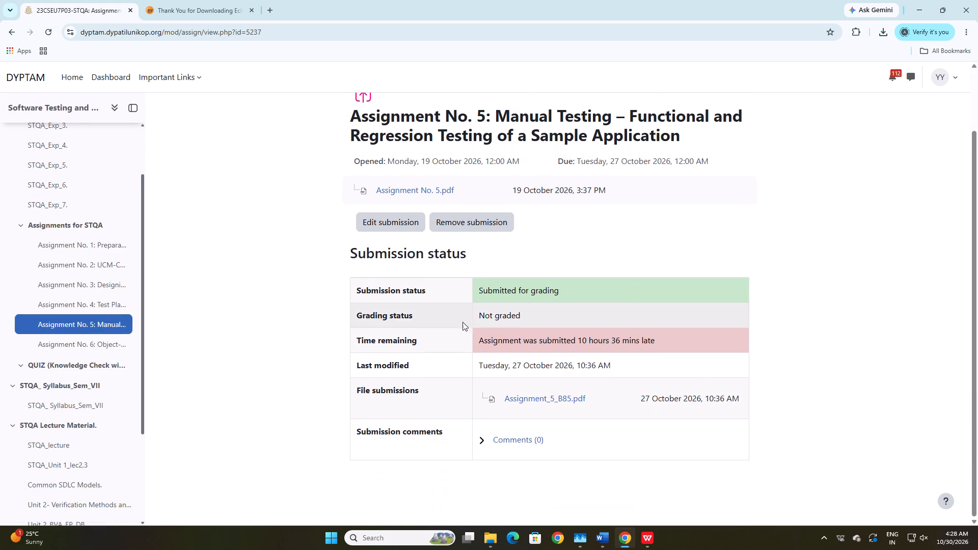
Download the submitted Assignment No 6 B85.pdf from Assignment No. 6 and open it from the Downloads folder in WPS Office.
click(90, 340)
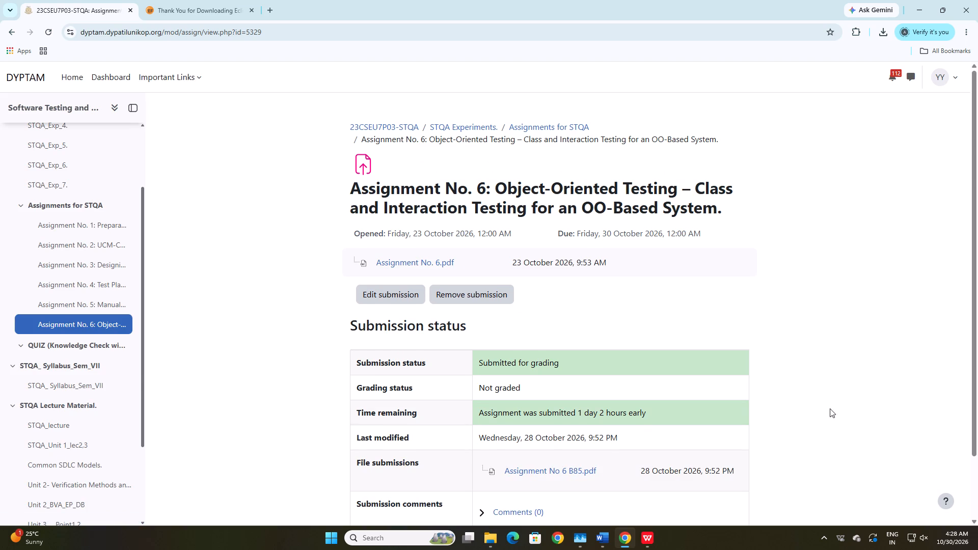
scroll(925, 386, down, 4)
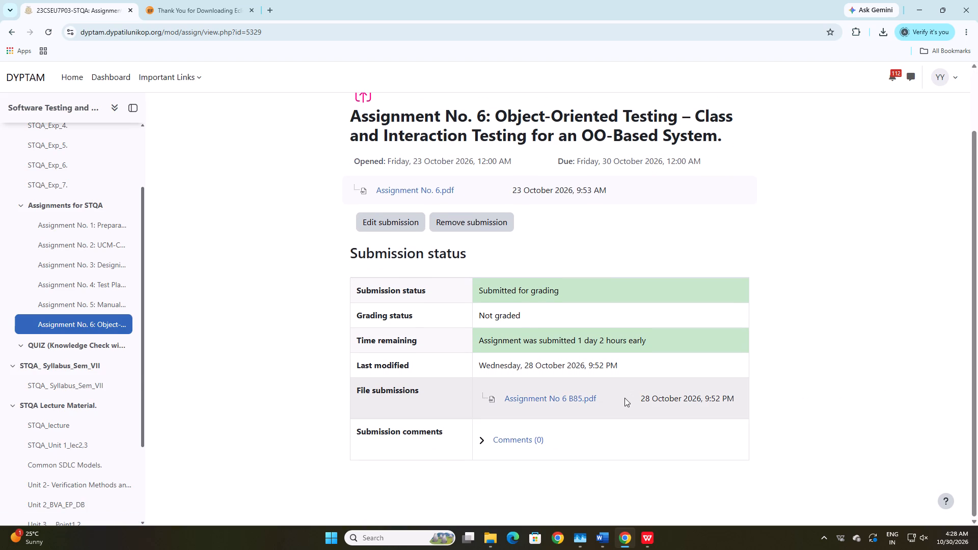
click(567, 401)
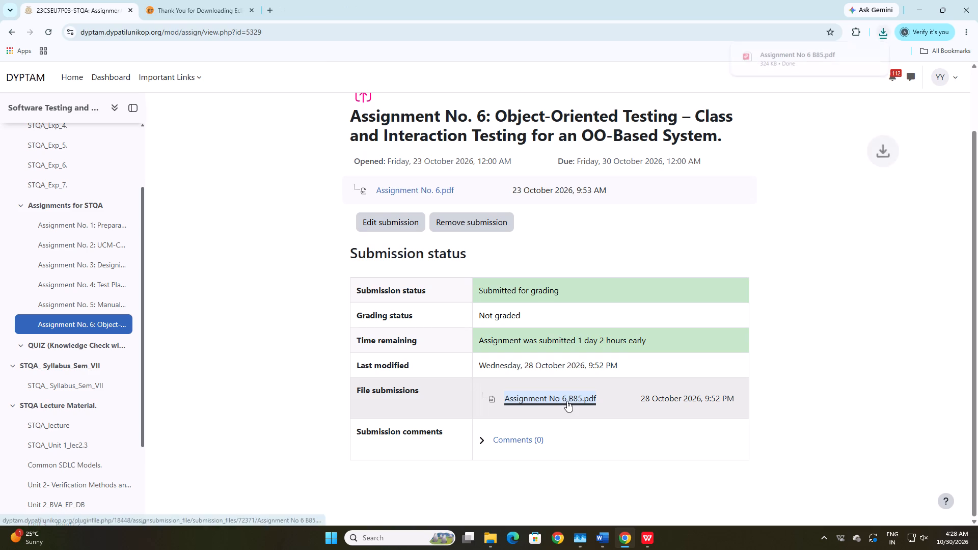
click(854, 60)
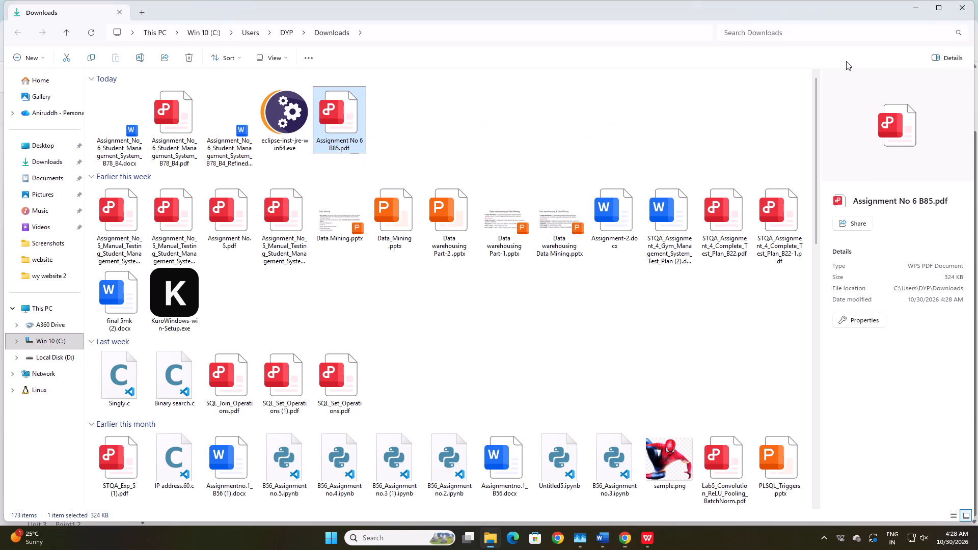
double_click(350, 124)
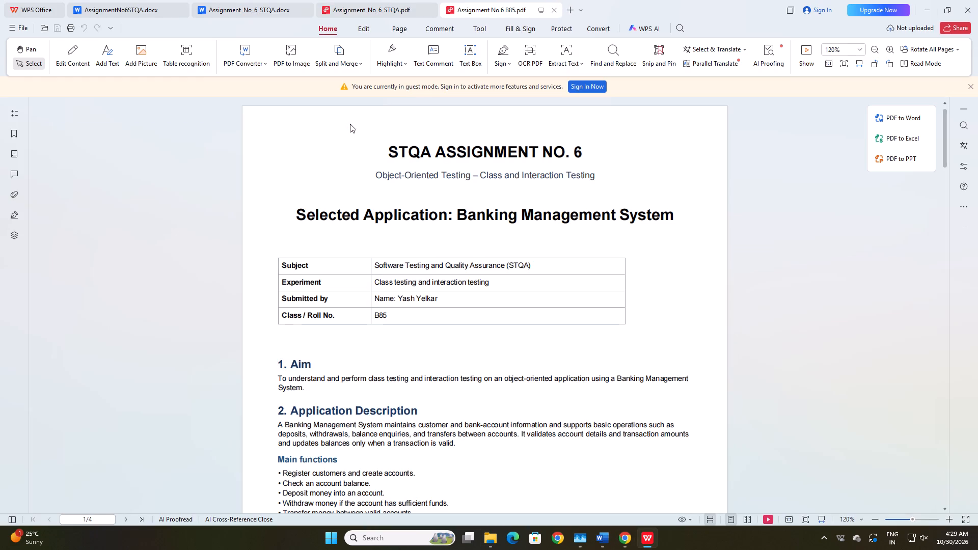
Read through the Assignment No. 6 PDF, examining its class testing, test case design, interaction testing and conclusion sections, and return to the first page.
scroll(668, 253, down, 4)
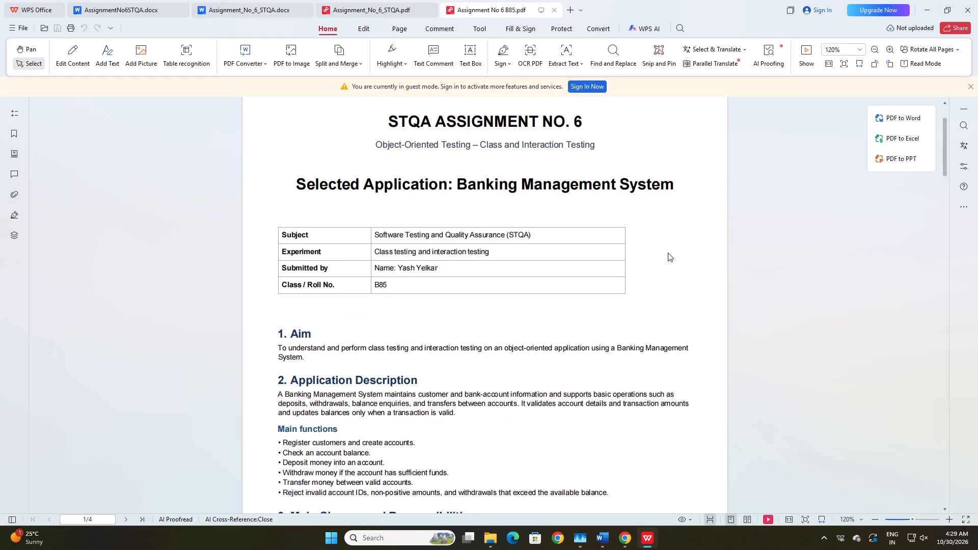
scroll(668, 253, down, 20)
scroll(668, 253, down, 7)
middle_click(668, 253)
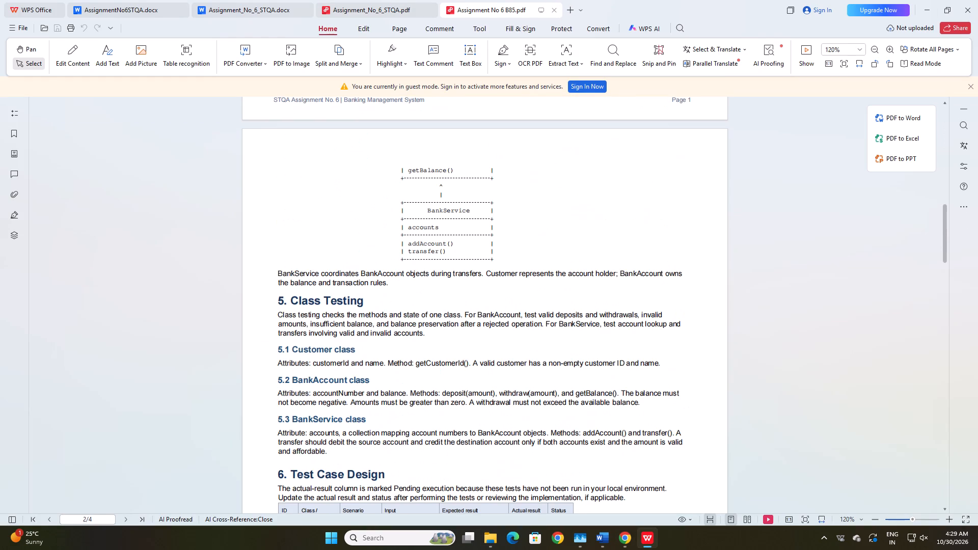
scroll(668, 253, down, 4)
scroll(816, 264, down, 6)
drag(943, 239, 946, 454)
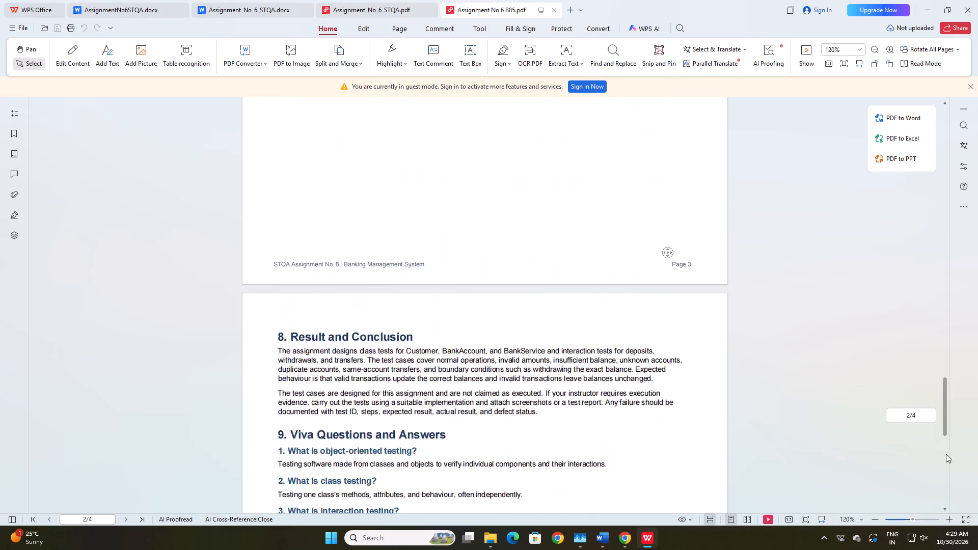
drag(946, 454, 947, 488)
drag(946, 475, 941, 307)
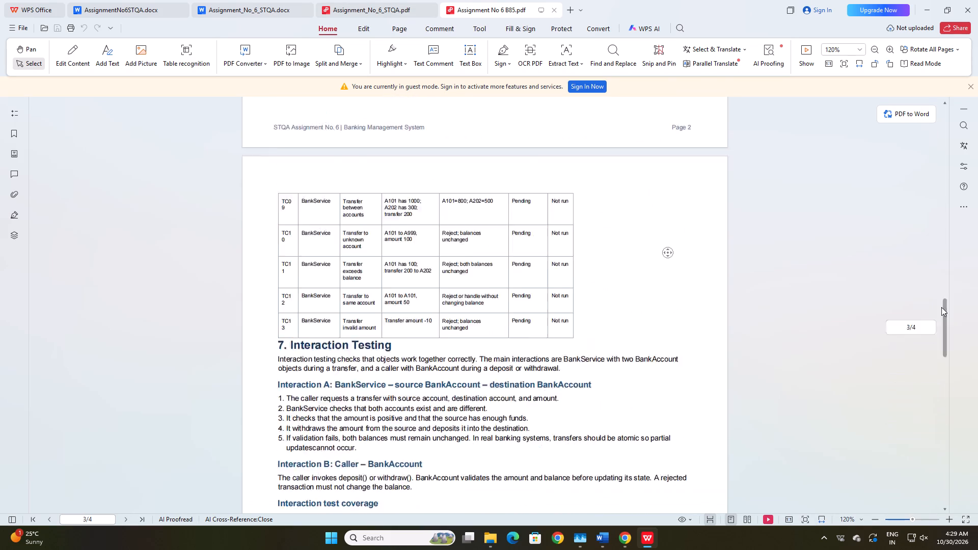
drag(941, 307, 959, 133)
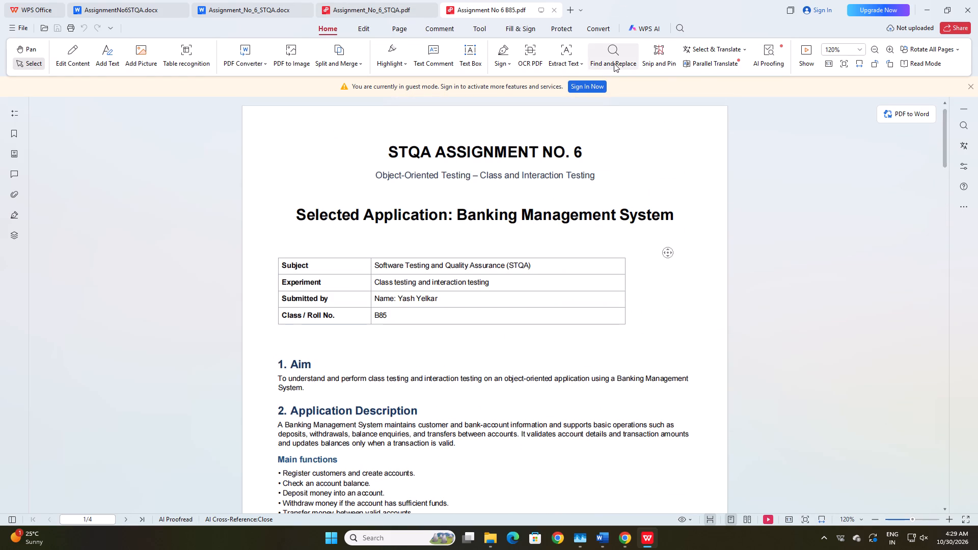
Close WPS Office with the Assignment No. 6 PDF and minimise the Downloads folder to return to the assignment page in Chrome.
click(977, 0)
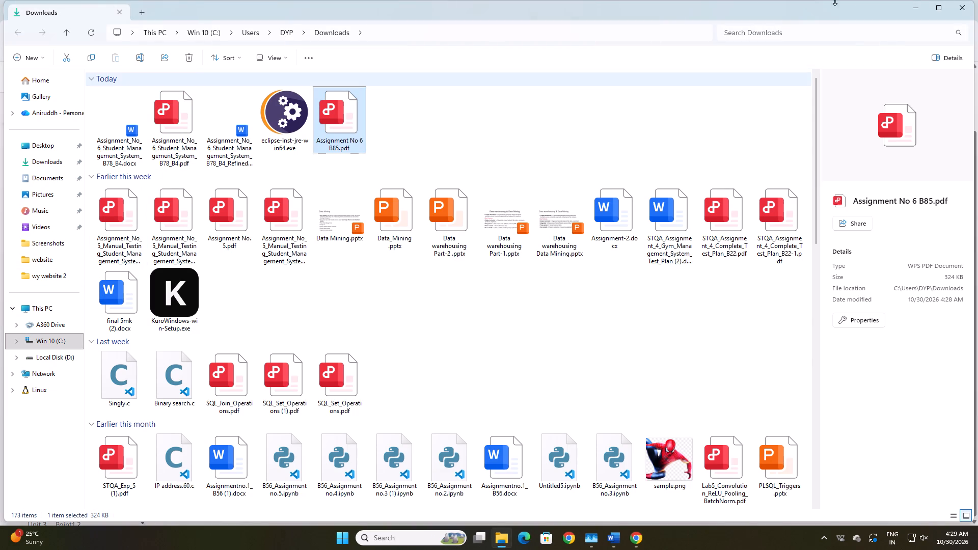
click(920, 5)
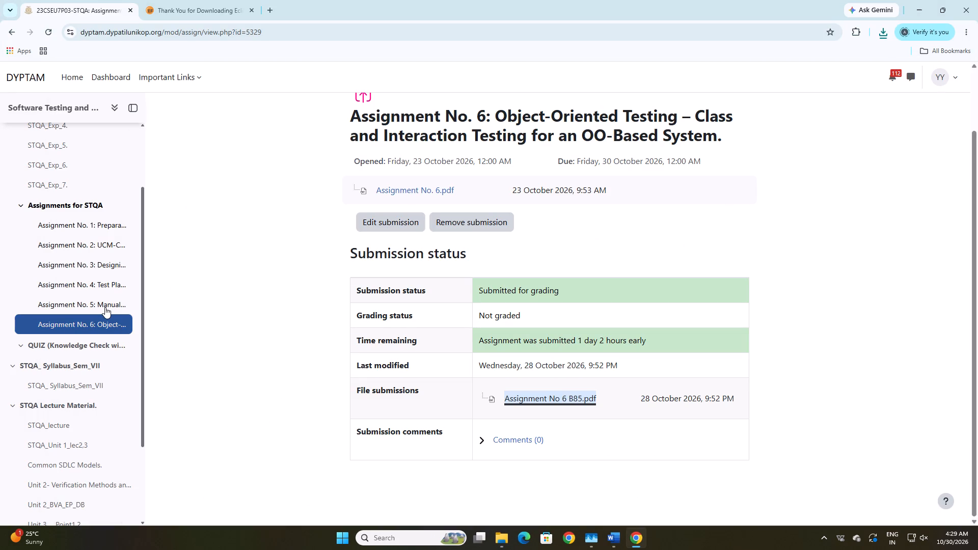
Open Assignment No. 5 on manual testing and download its submitted file Assignment_5_B85.pdf.
click(105, 307)
scroll(537, 400, down, 1)
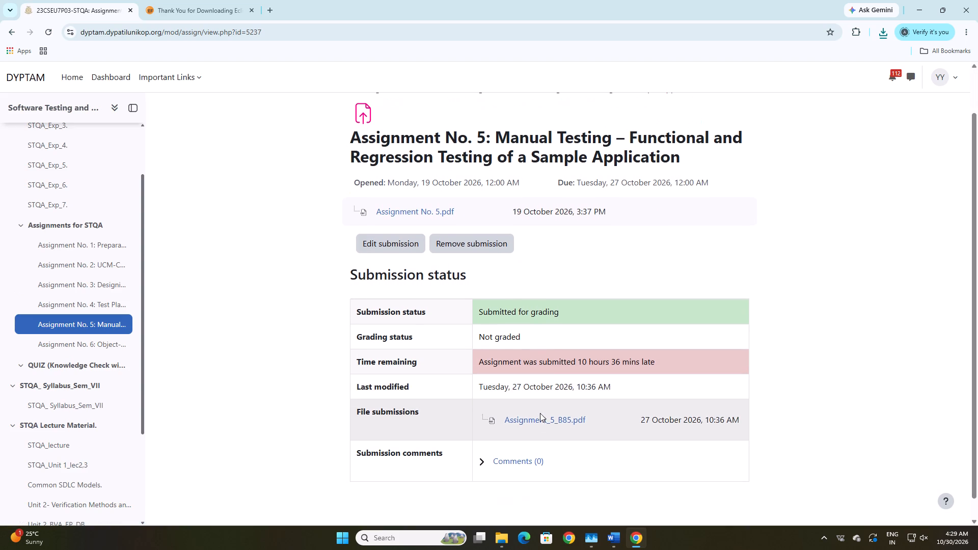
click(537, 422)
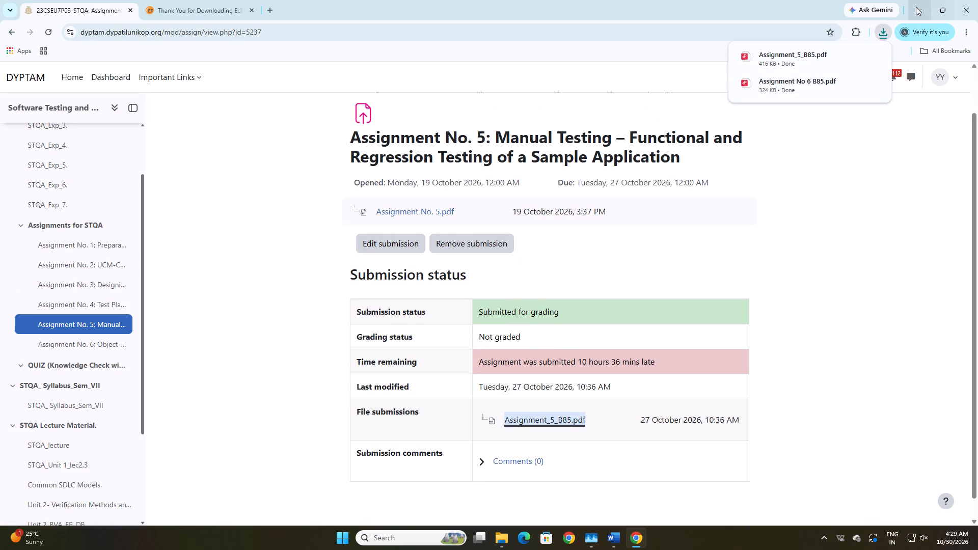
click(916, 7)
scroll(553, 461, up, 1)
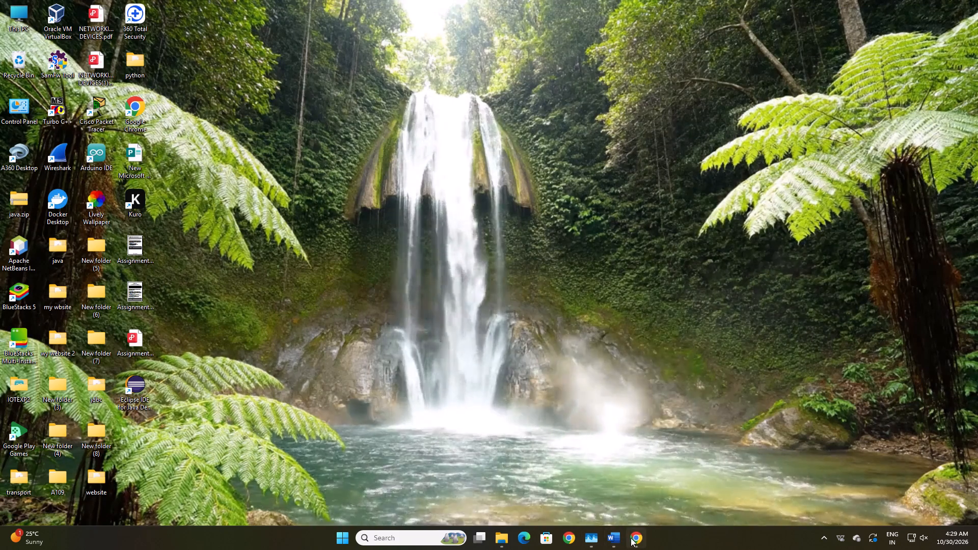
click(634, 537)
Open a new browser tab and enter "watts" as the search text.
click(264, 7)
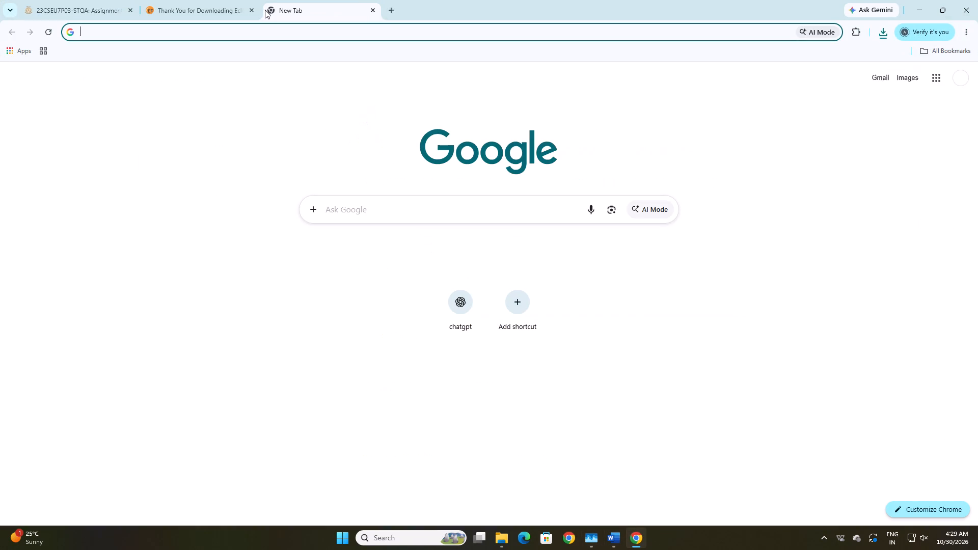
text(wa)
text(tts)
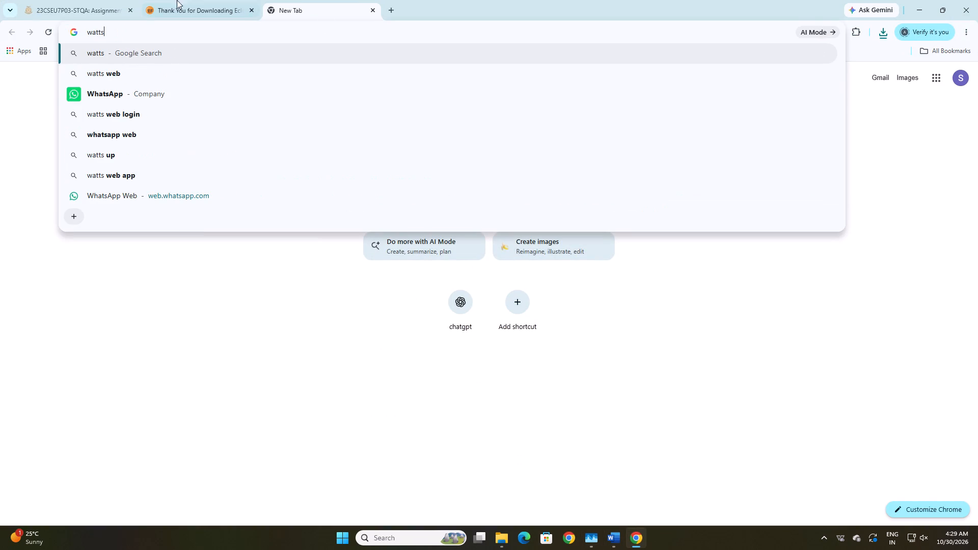
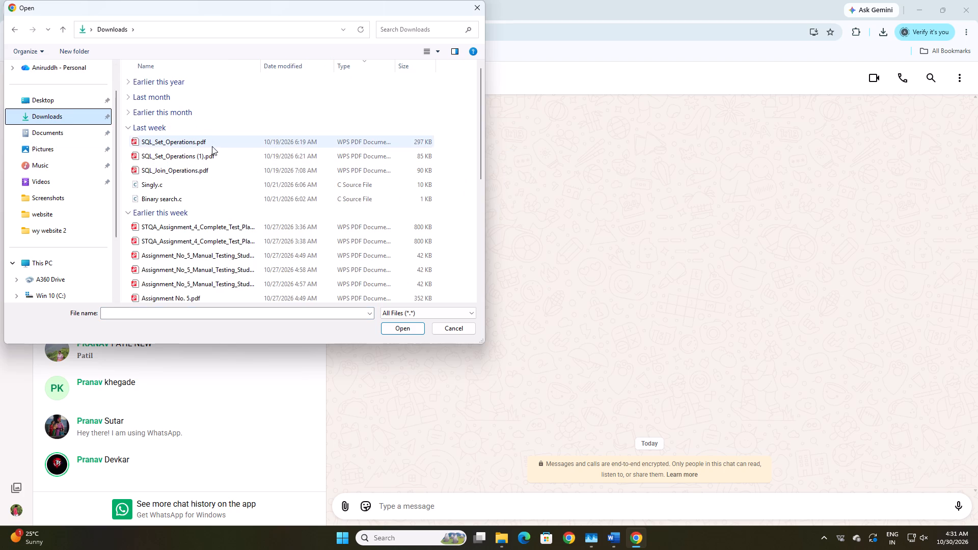
Look through the Downloads folder and go to the Desktop folder to find the file to attach to the WhatsApp chat.
click(167, 86)
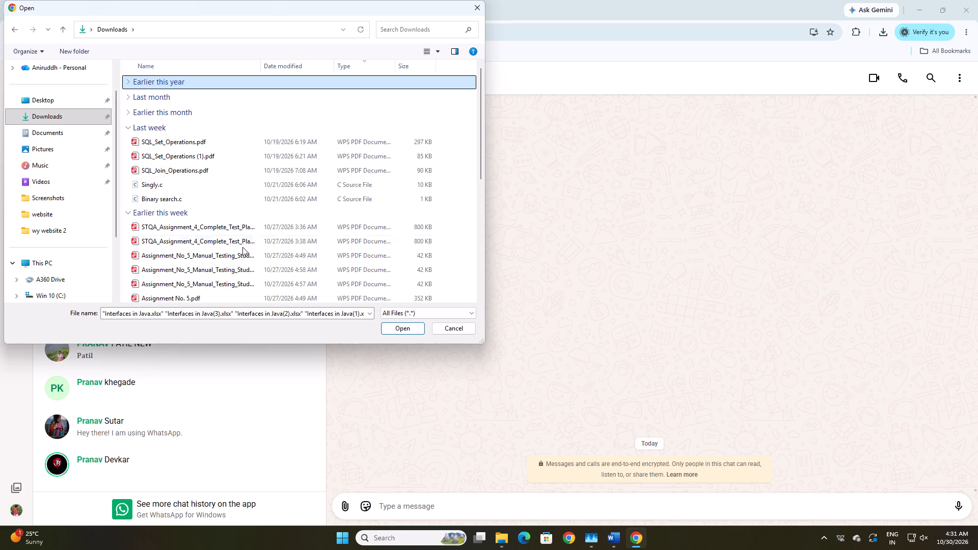
scroll(242, 248, down, 1)
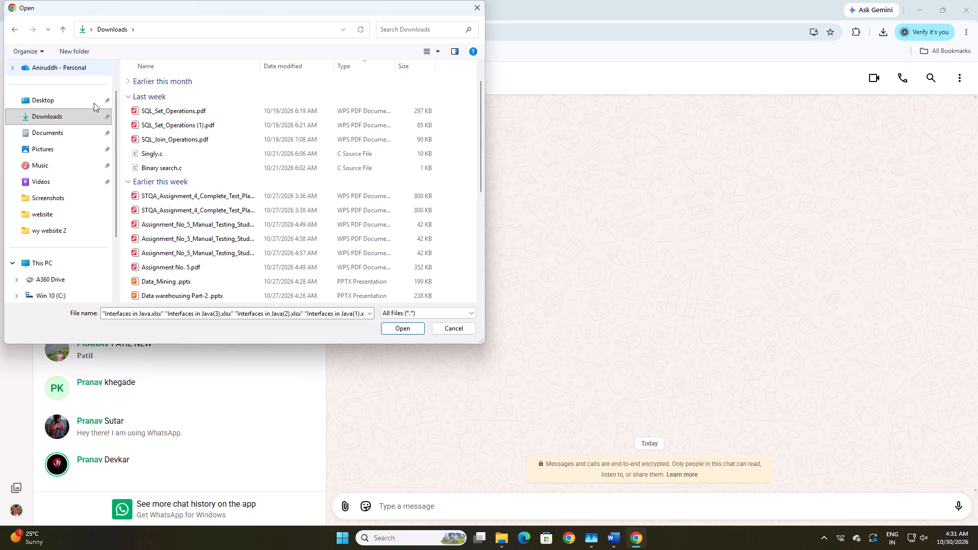
click(79, 101)
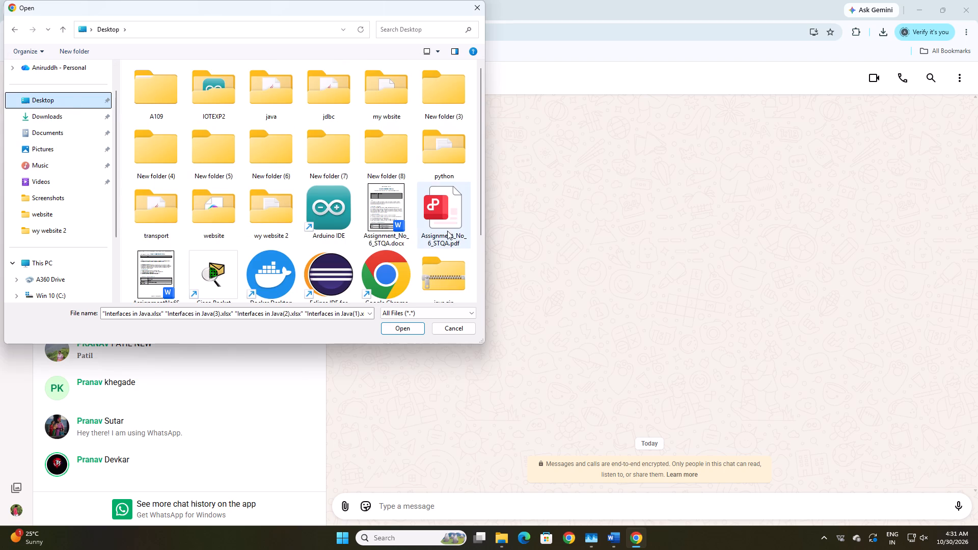
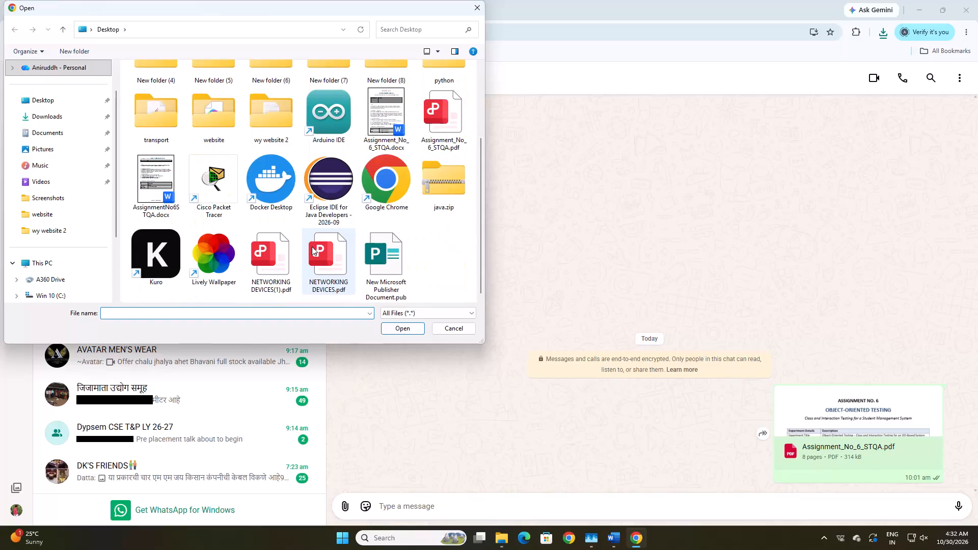
Browse the Downloads folder, including its earlier date groups, for a file to attach to the WhatsApp chat.
scroll(309, 246, up, 1)
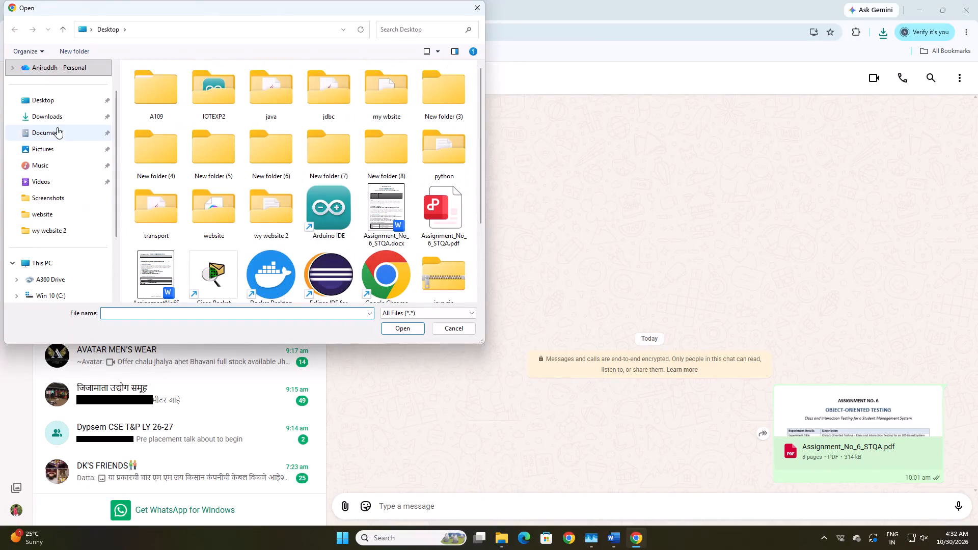
click(59, 123)
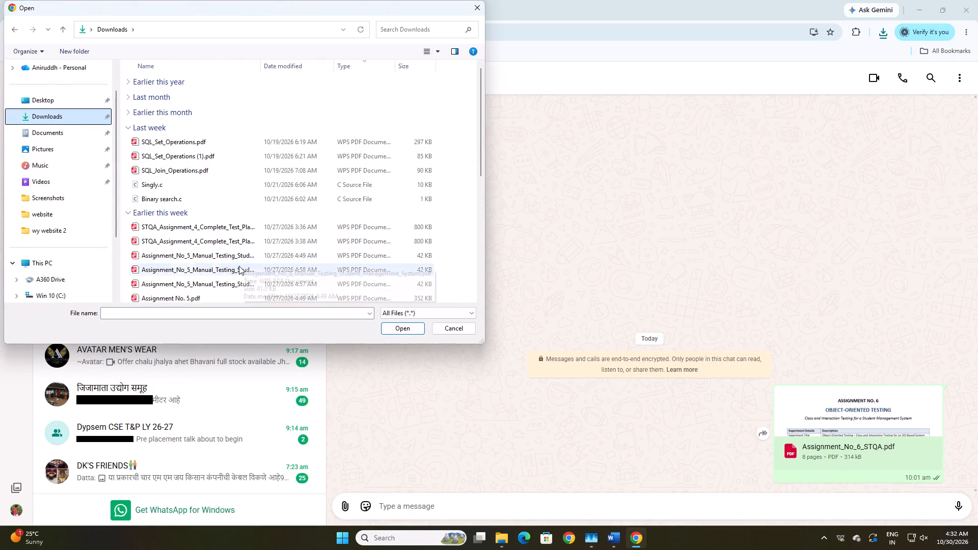
scroll(237, 279, down, 5)
scroll(237, 279, up, 8)
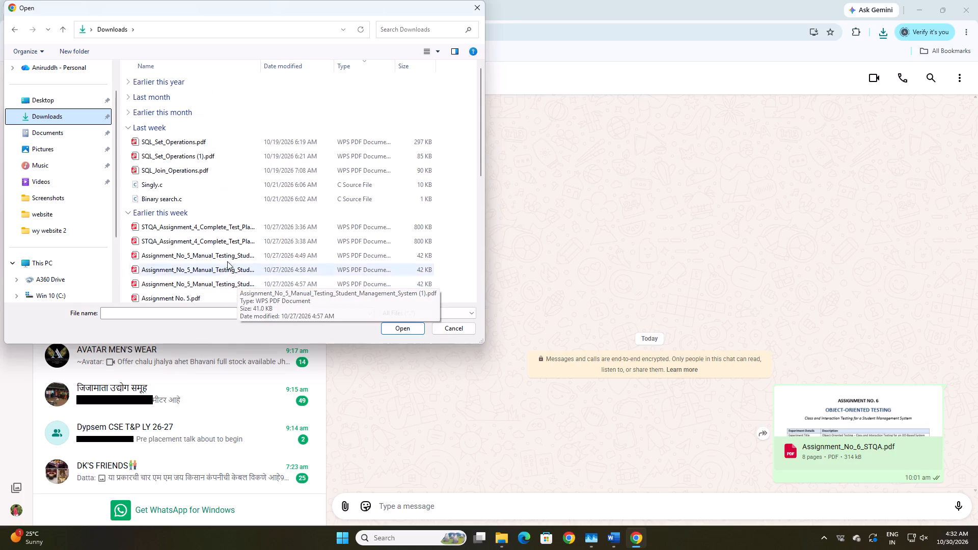
click(127, 79)
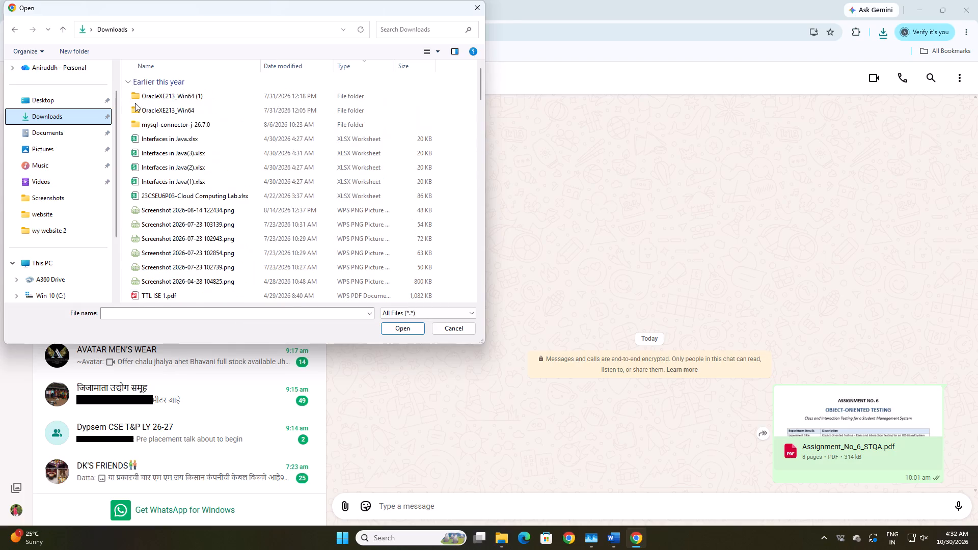
click(130, 81)
click(127, 114)
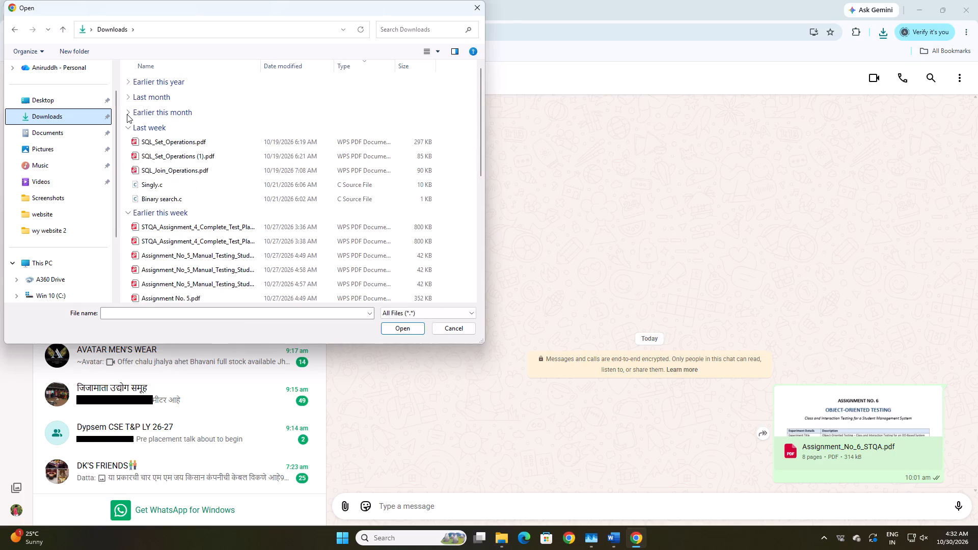
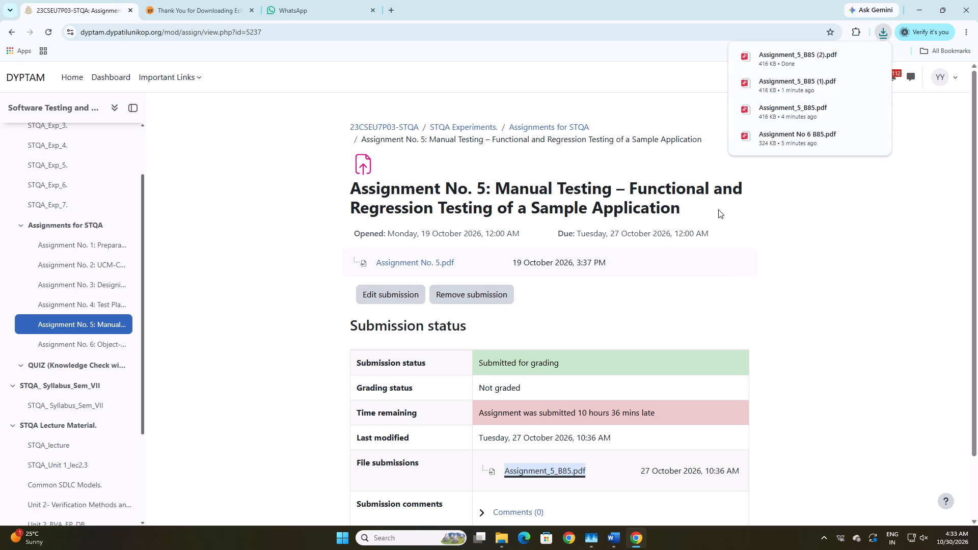
Open the most recently downloaded Assignment_5_B85 (2).pdf to view the submitted Assignment No. 5.
click(787, 59)
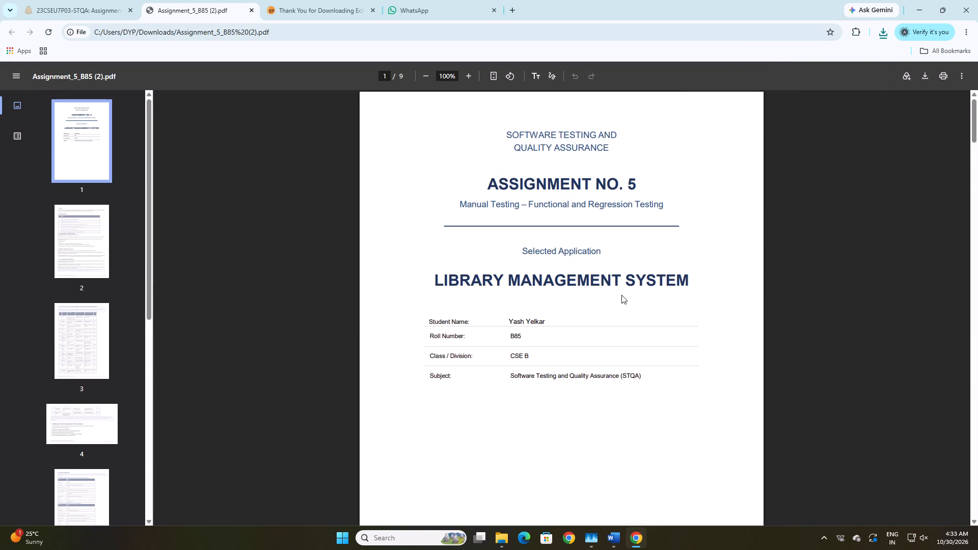
Open the downloaded Assignment_5_B85 (2).pdf from the recent downloads and view it from the cover page to the start of the Aim section.
click(964, 72)
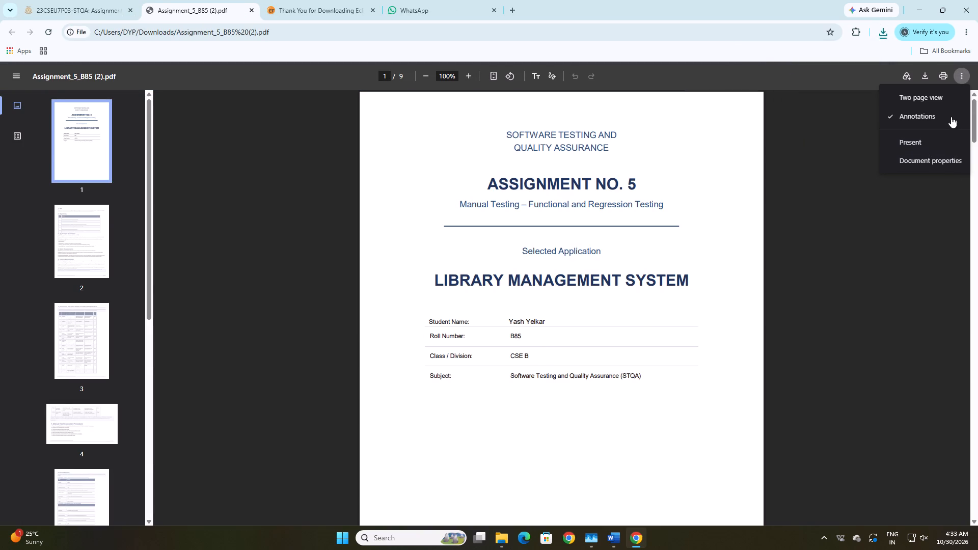
click(804, 176)
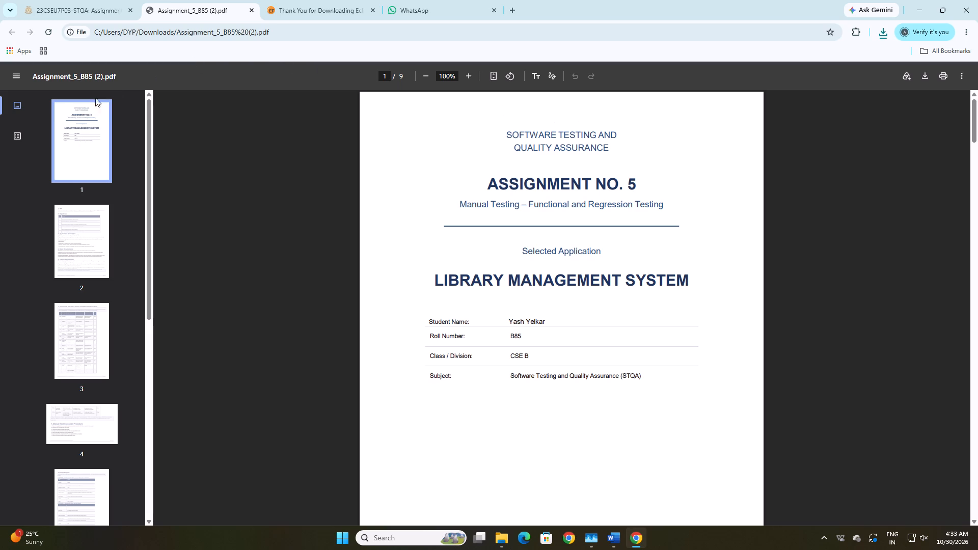
click(883, 36)
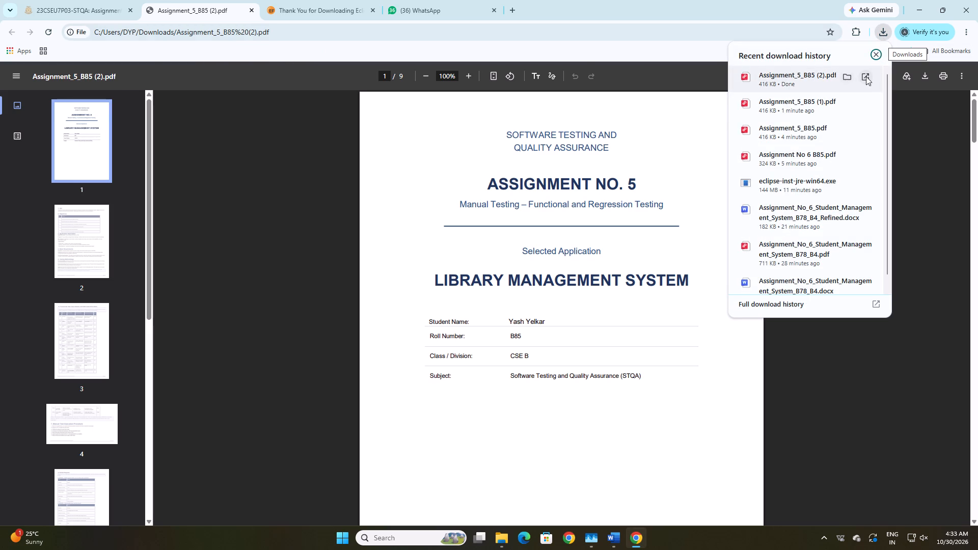
click(867, 76)
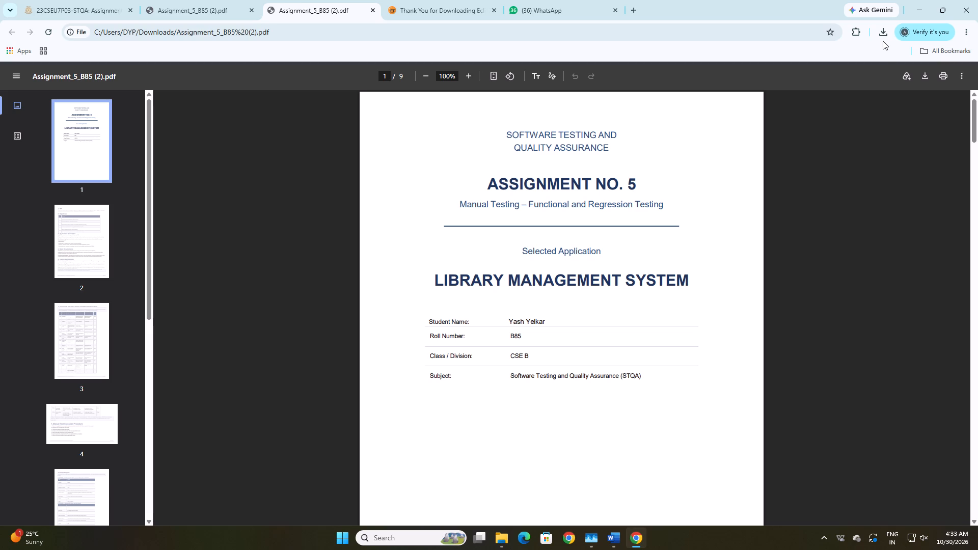
scroll(749, 172, down, 6)
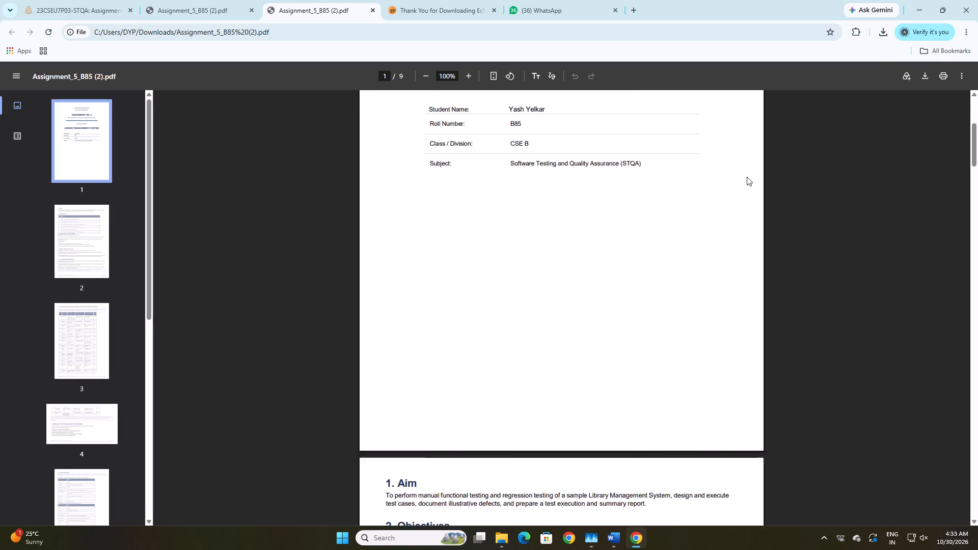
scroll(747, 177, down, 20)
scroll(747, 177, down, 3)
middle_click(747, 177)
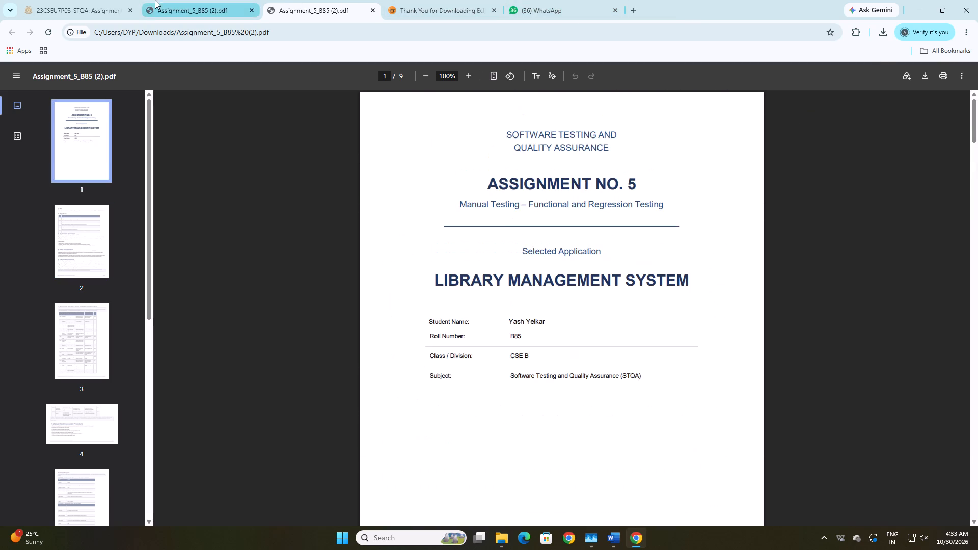
Return to the course site, open Assignment No. 6 and download the submitted Assignment No 6 B85.pdf.
click(58, 0)
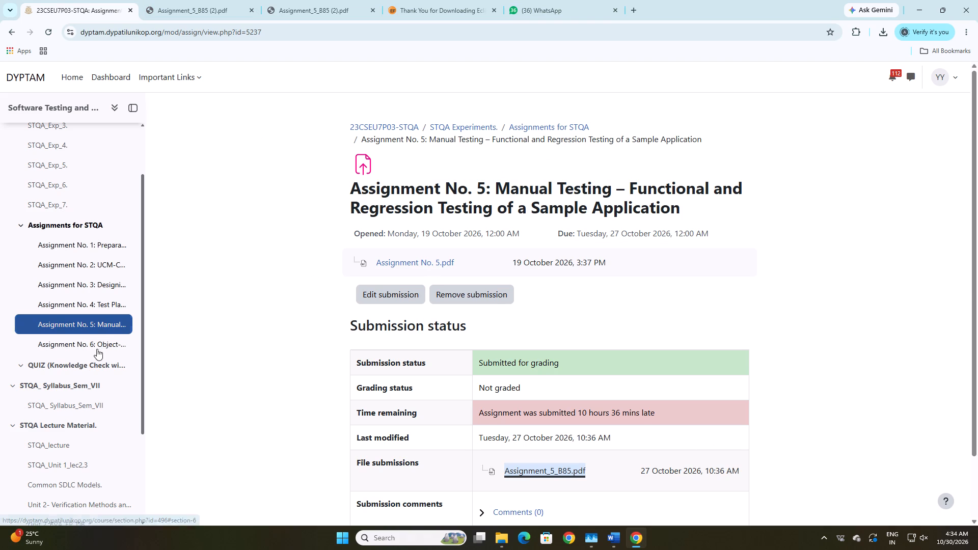
click(97, 347)
click(545, 475)
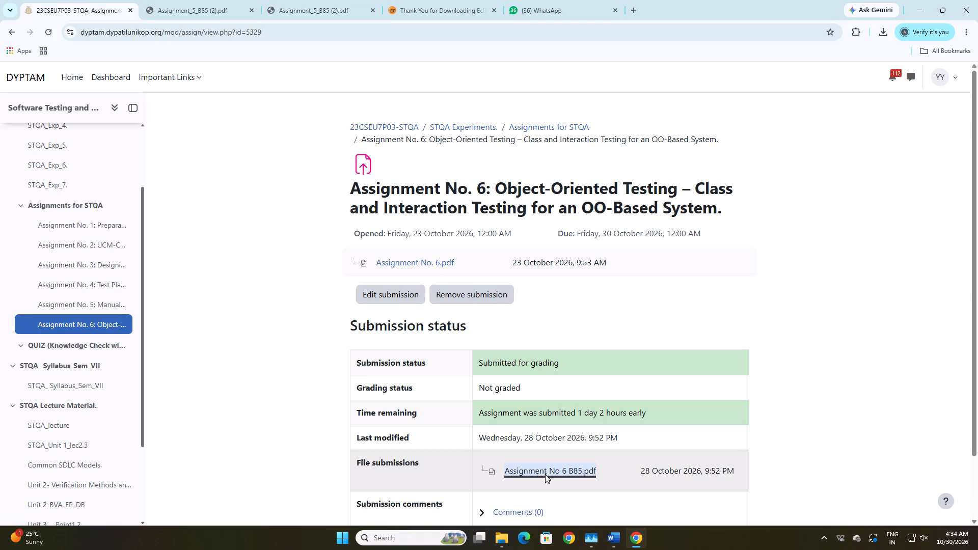
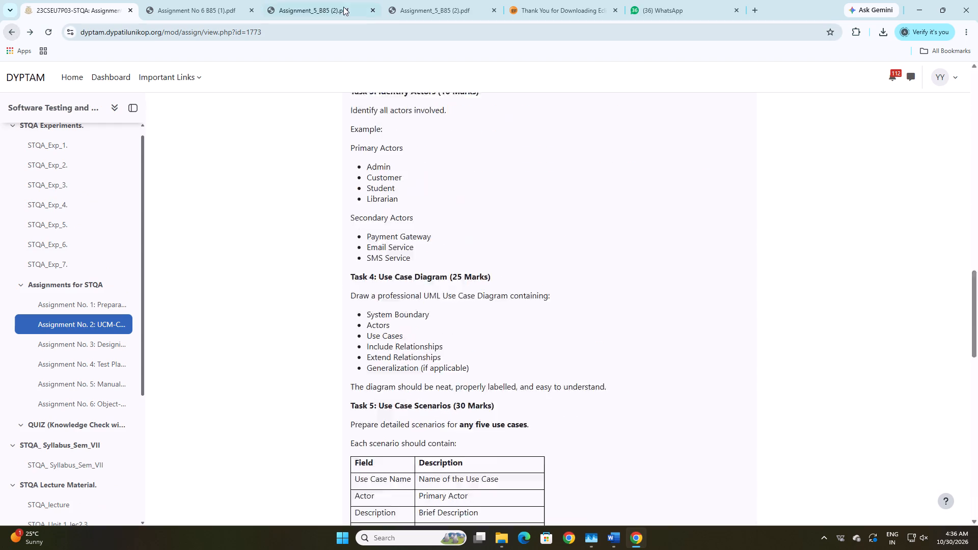
Close both browser tabs showing the Assignment_5_B85 (2).pdf file.
click(495, 15)
click(492, 11)
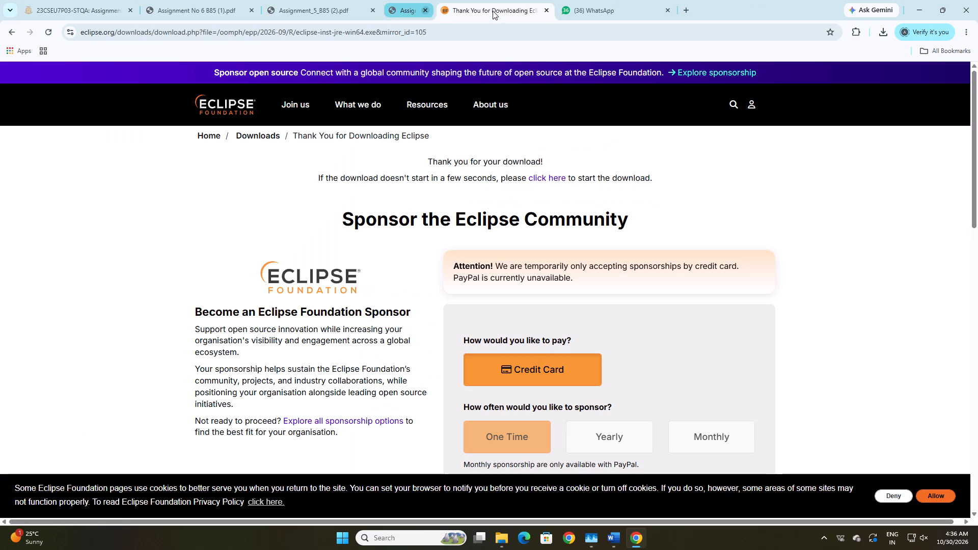
click(372, 8)
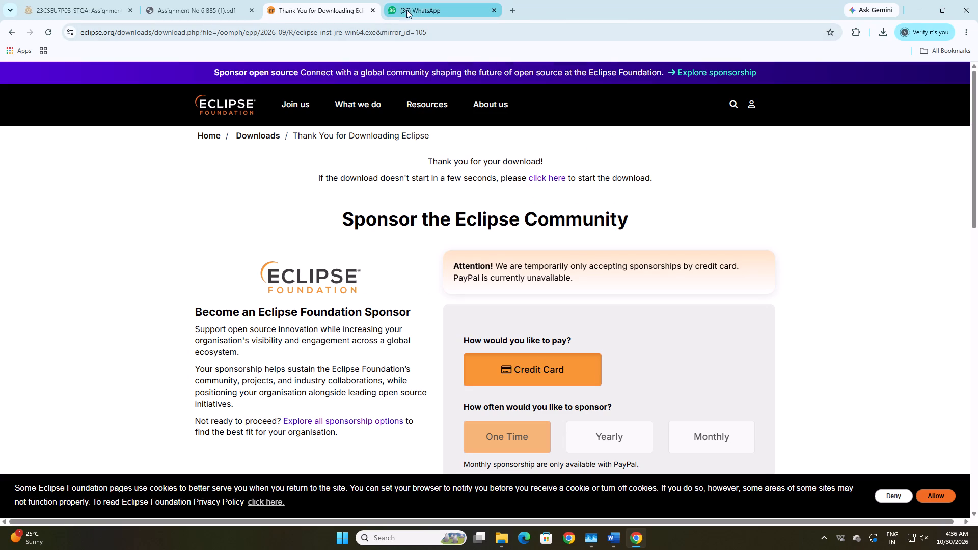